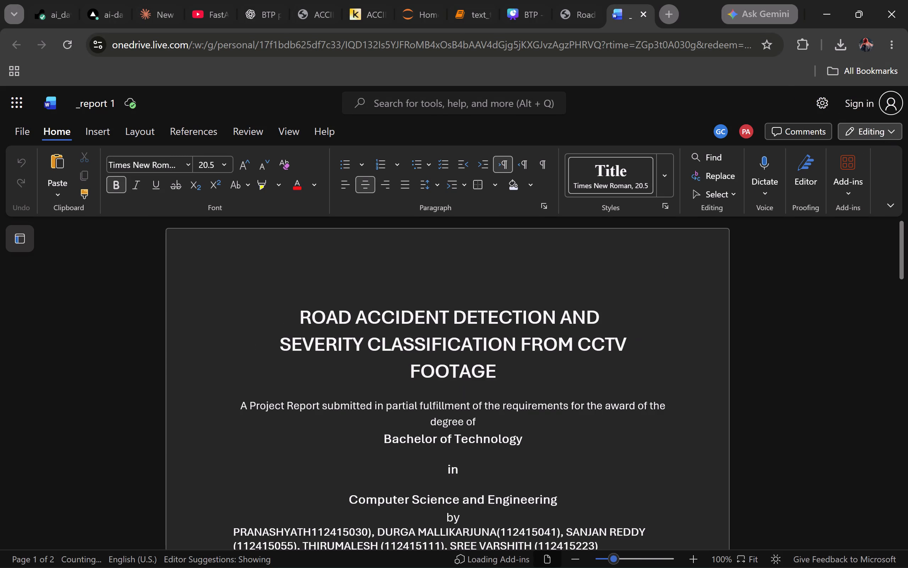
Look through the report's opening pages from the title page to the Conflict of Interest page.
left_click_drag(503, 383, 488, 480)
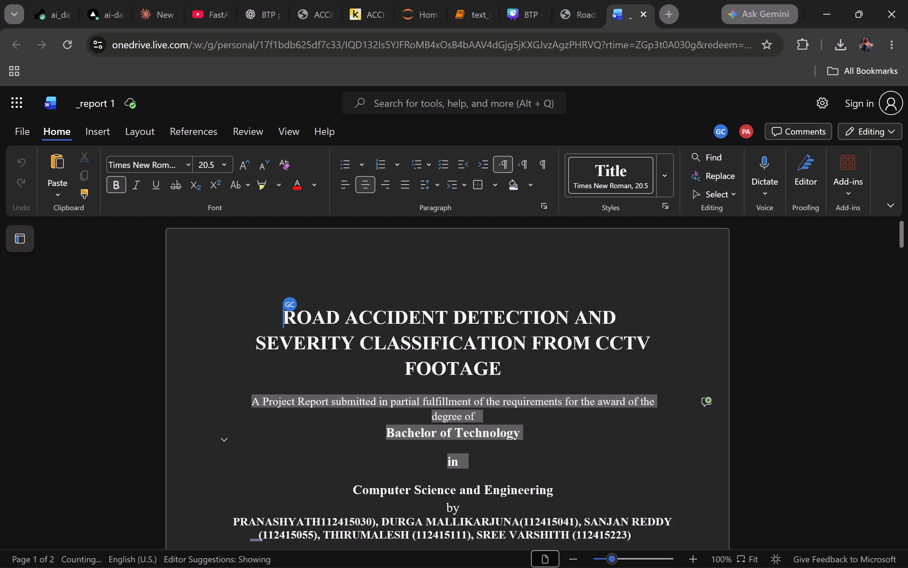
left_click(488, 480)
scroll(488, 480, "down", 2)
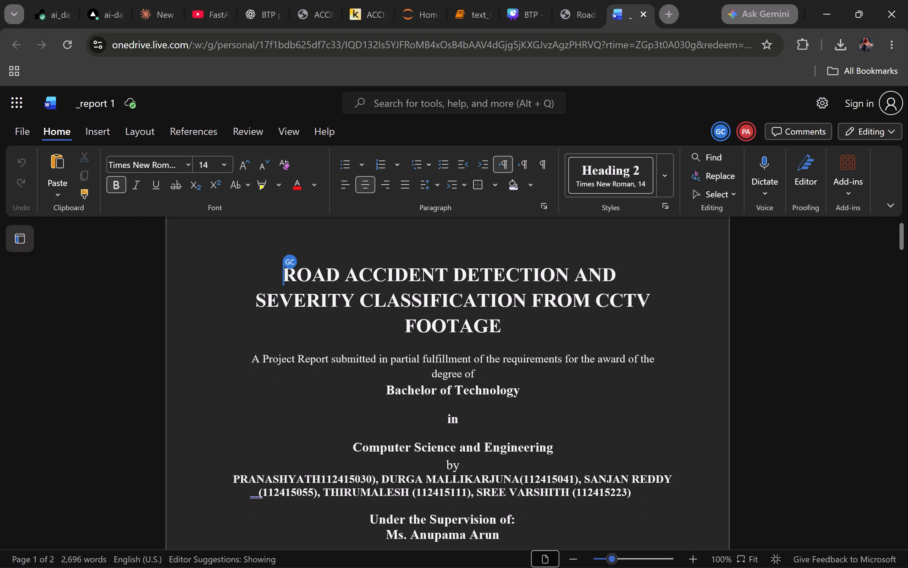
scroll(488, 480, "down", 8)
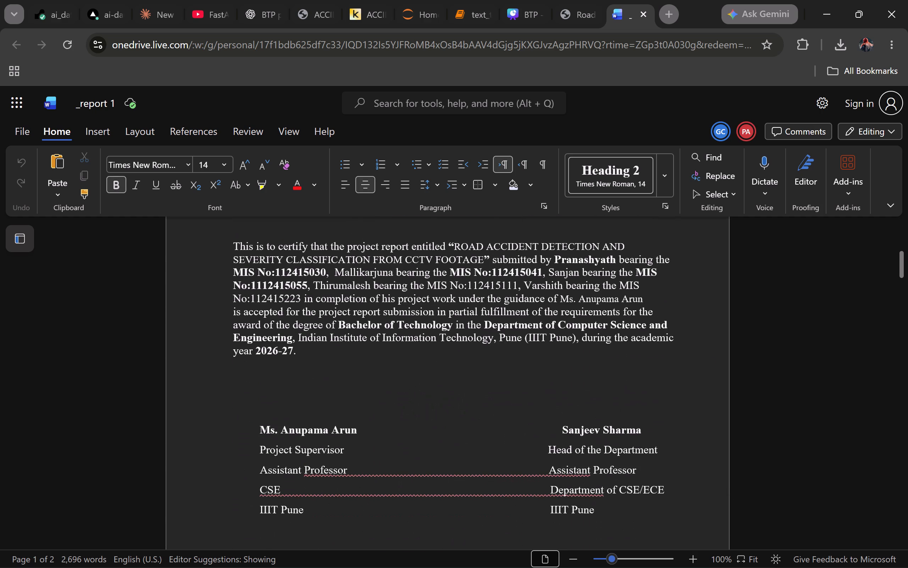
scroll(488, 480, "down", 6)
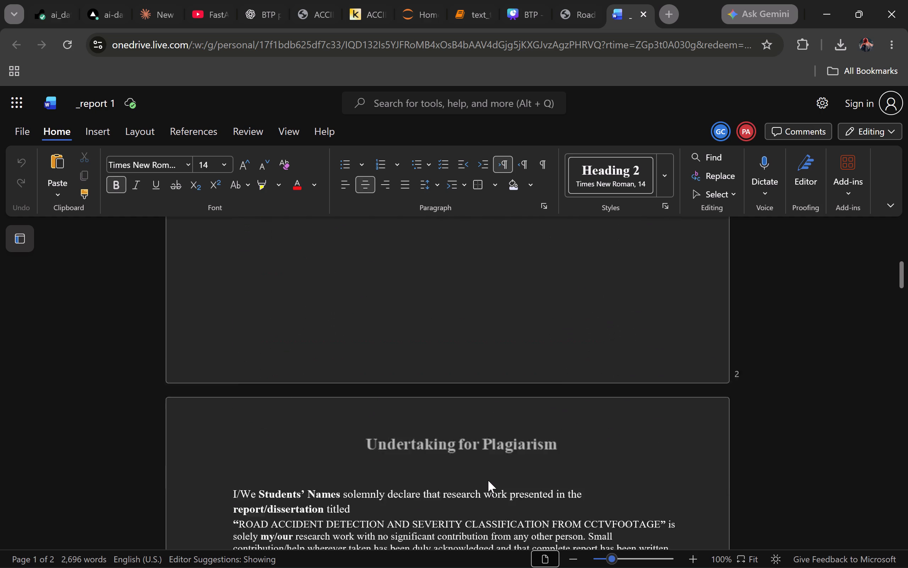
scroll(488, 480, "down", 5)
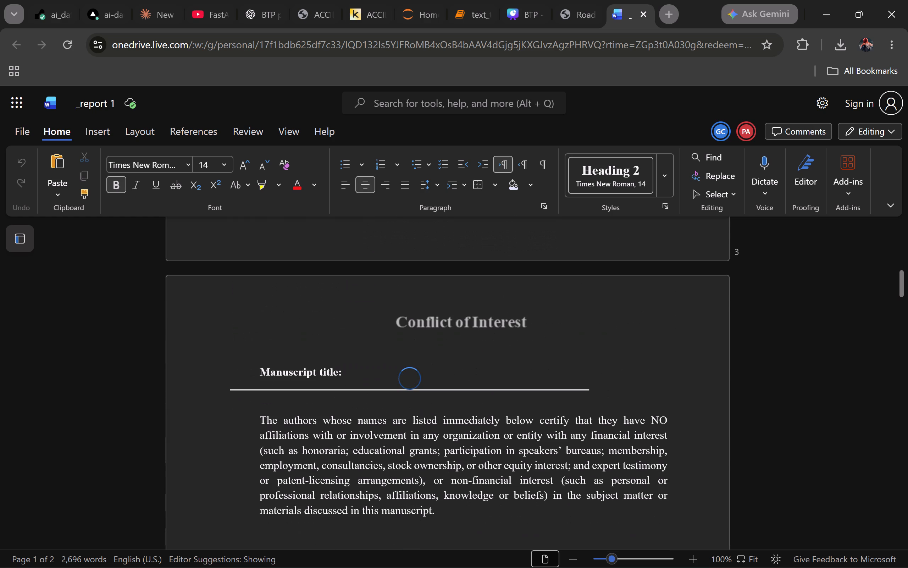
scroll(488, 480, "down", 1)
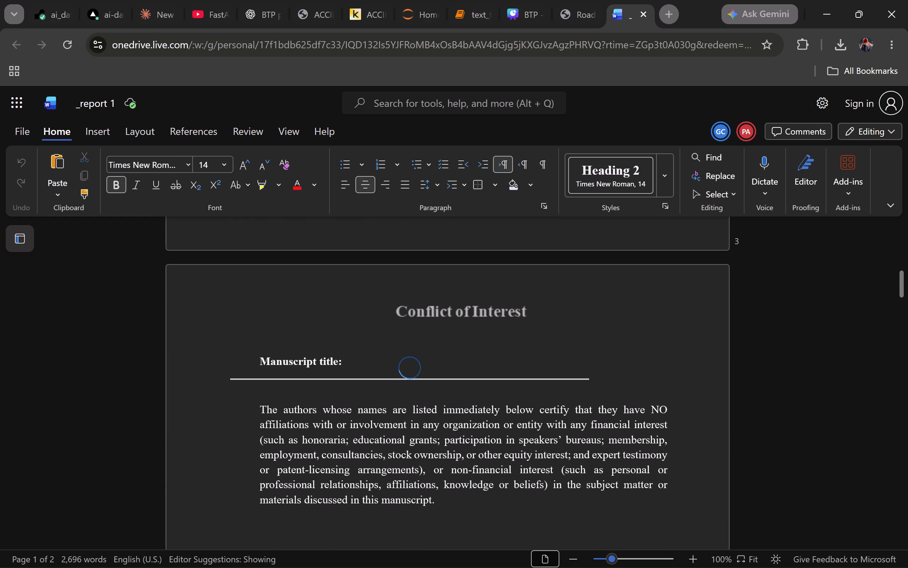
Delete the blurry "Conflict of Interest" heading picture from the page header above "Manuscript title:".
left_click_drag(531, 313, 449, 304)
double_click(449, 304)
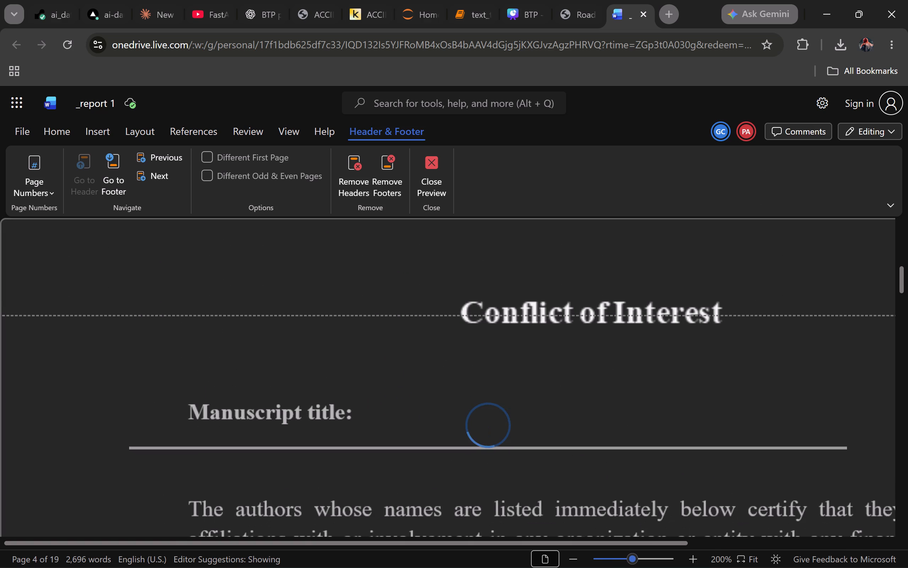
left_click(656, 325)
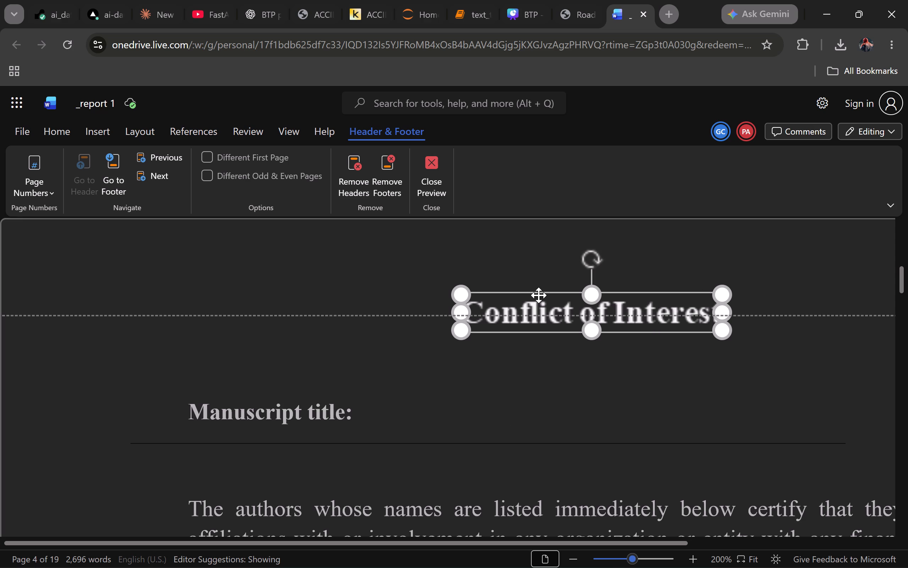
key("Delete")
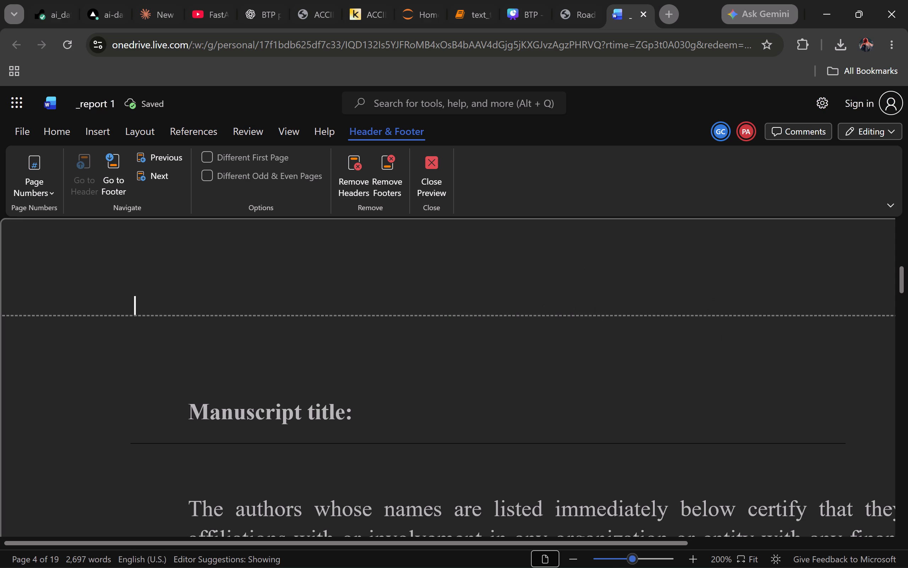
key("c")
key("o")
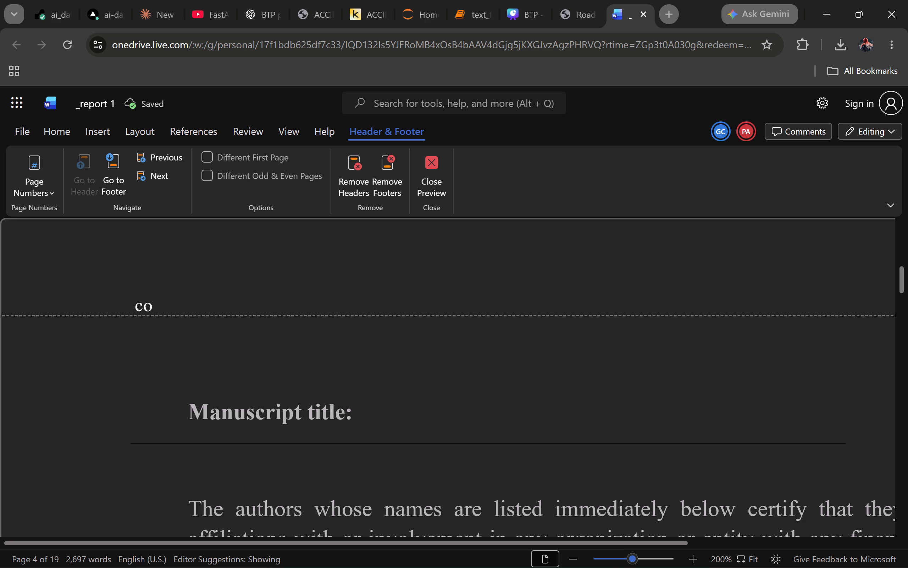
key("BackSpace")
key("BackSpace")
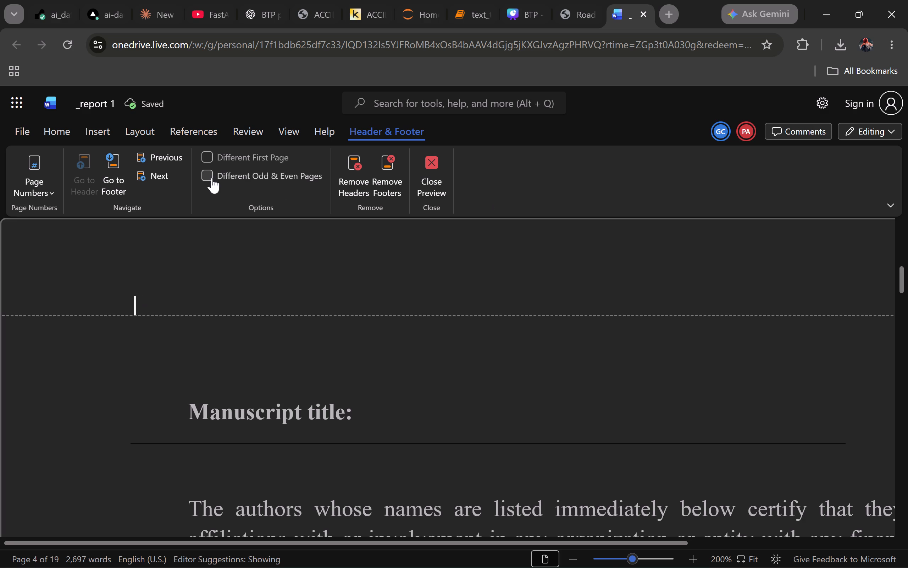
Apply the Heading 1 style to the empty header line above "Manuscript title:".
left_click(48, 122)
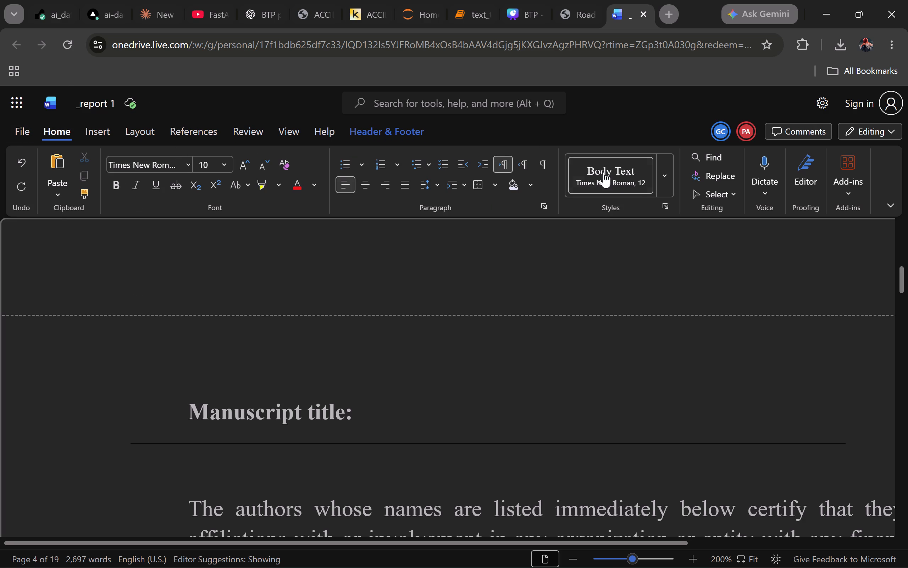
left_click(663, 179)
left_click(564, 299)
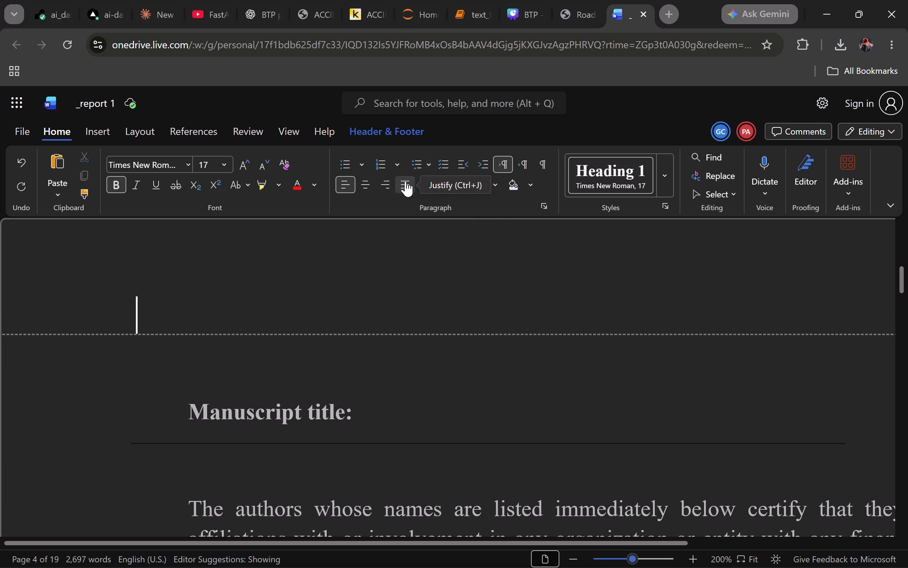
Enter the centred heading "Conflict of interest" on the empty header line above "Manuscript title:".
left_click(369, 185)
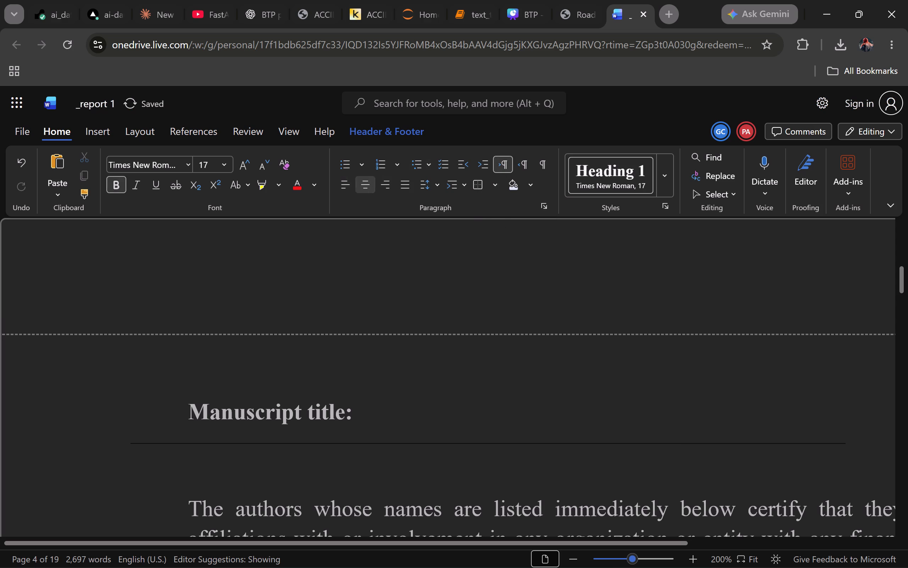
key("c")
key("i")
key("BackSpace")
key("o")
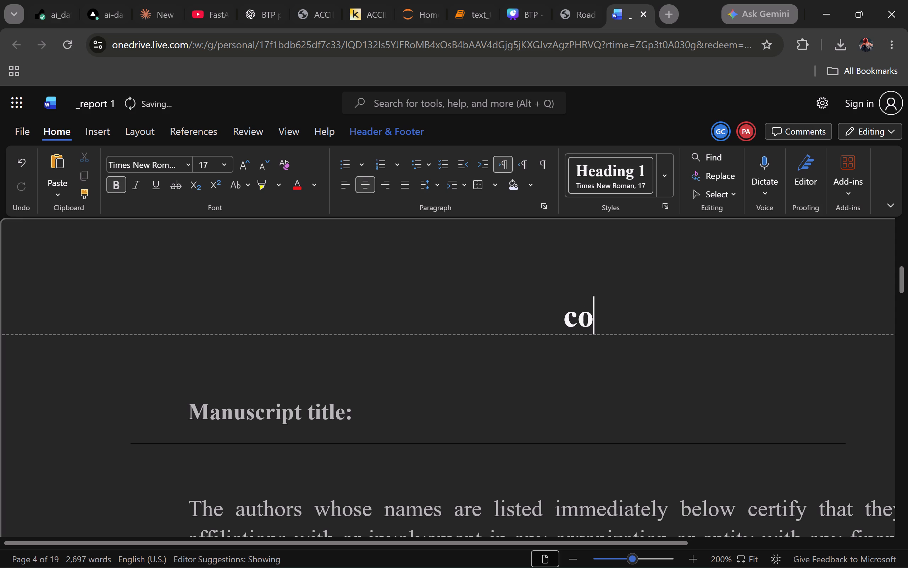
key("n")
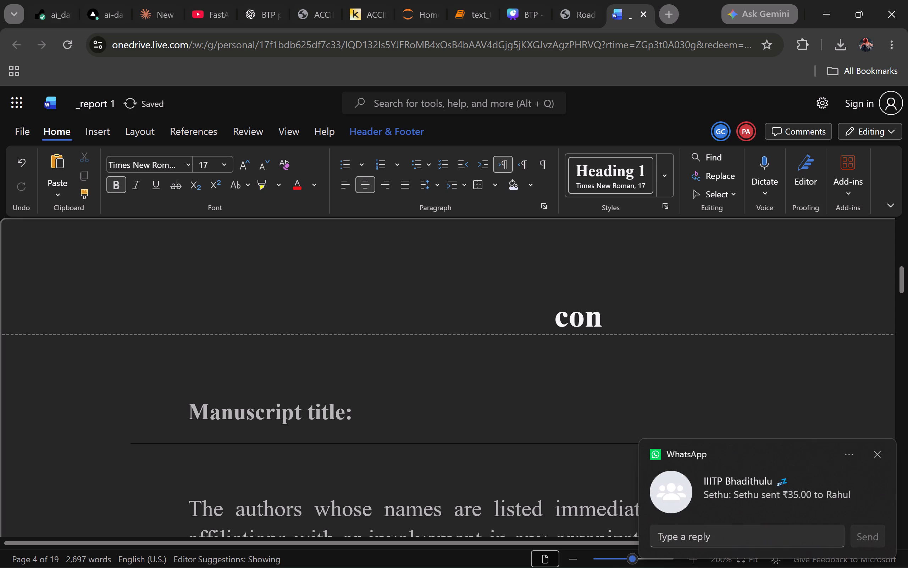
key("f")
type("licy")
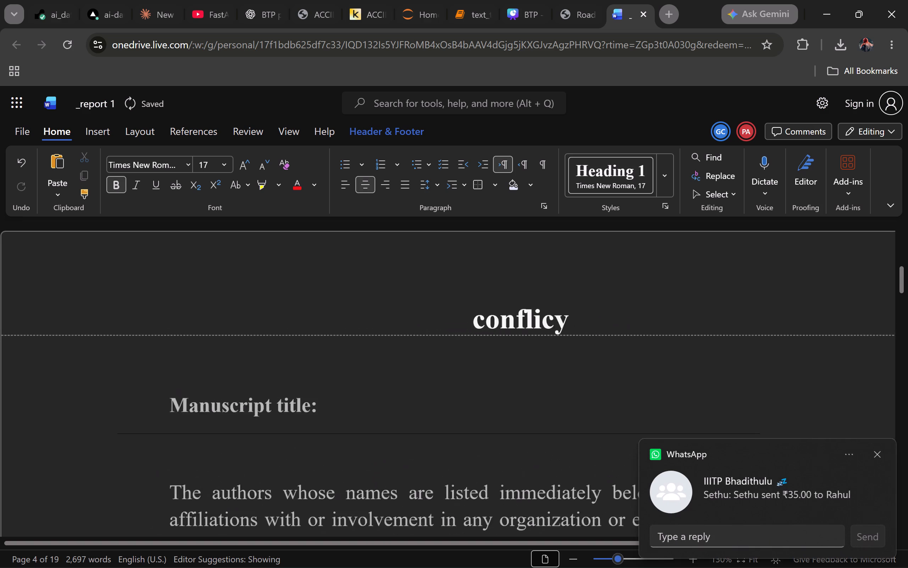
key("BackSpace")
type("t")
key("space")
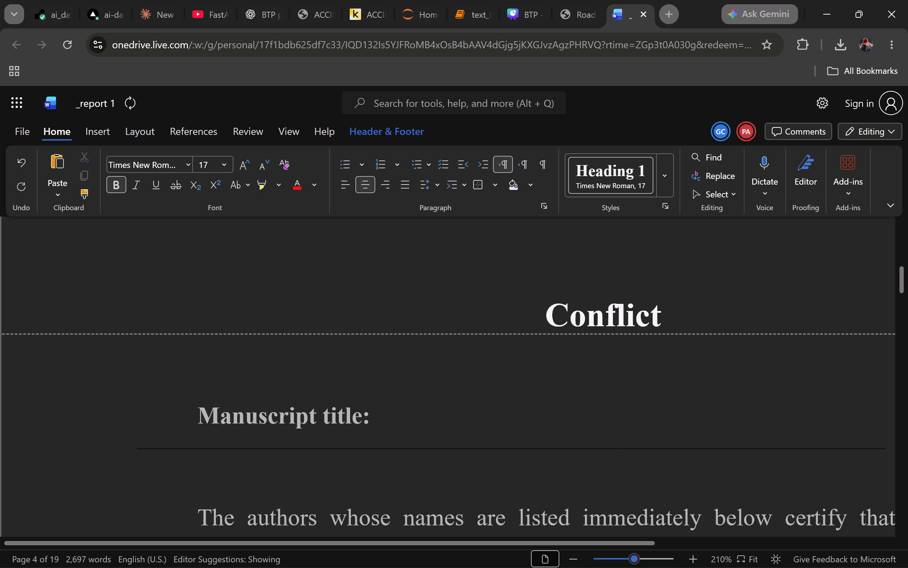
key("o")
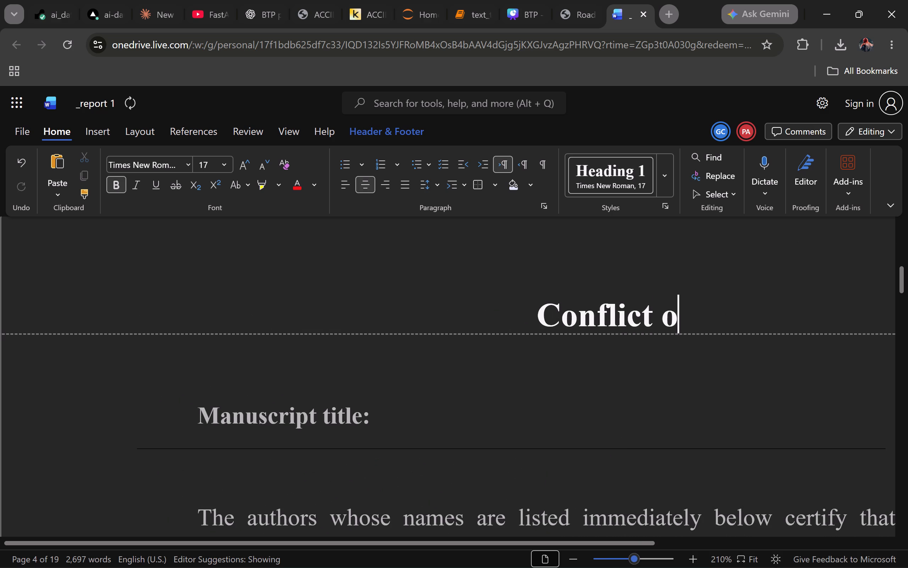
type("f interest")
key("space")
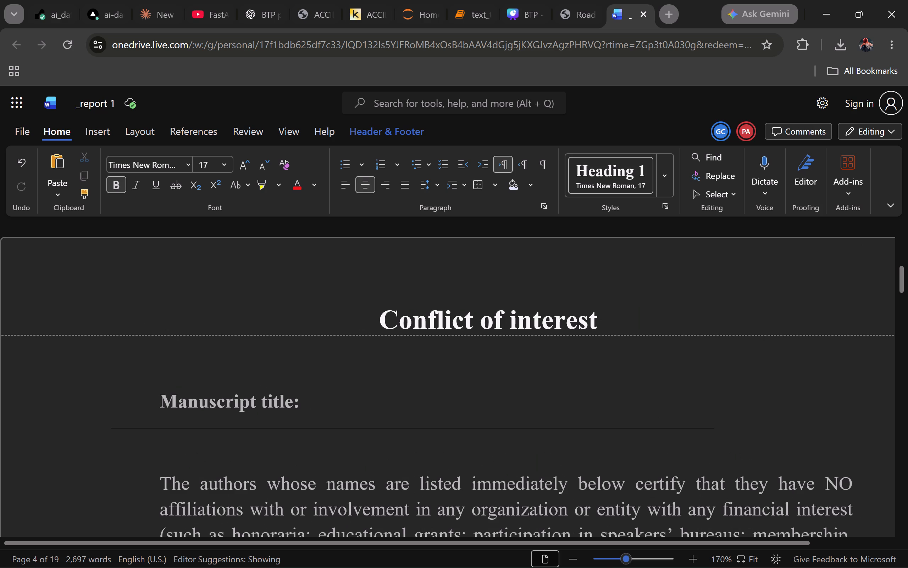
Compare the new Conflict of interest heading and its page with the preceding Undertaking for Plagiarism page.
scroll(571, 321, "up", 10)
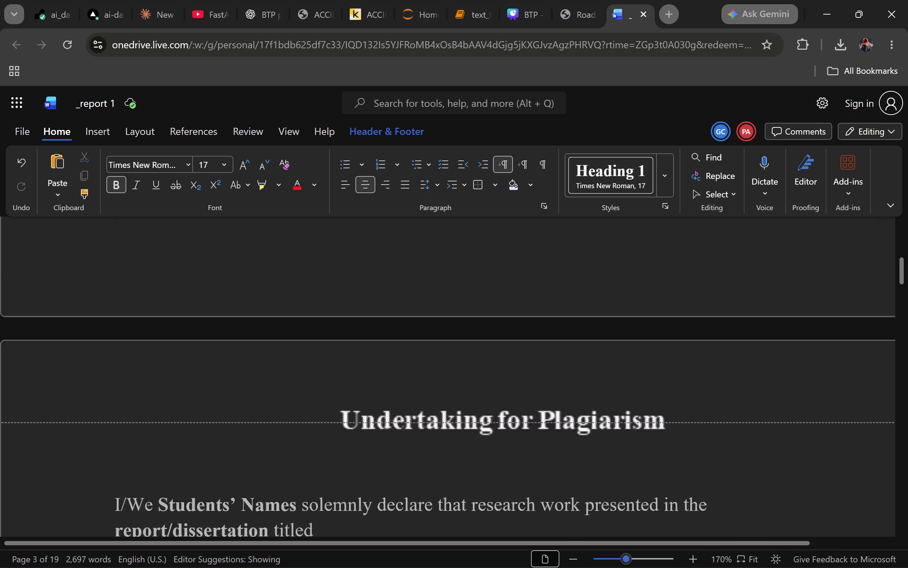
scroll(571, 321, "up", 1)
scroll(571, 321, "down", 5)
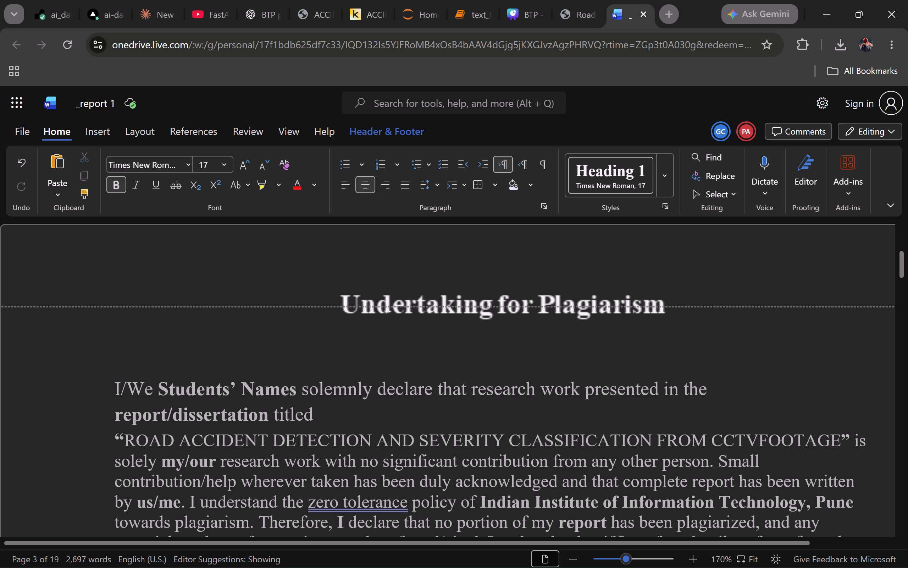
scroll(427, 387, "down", 6)
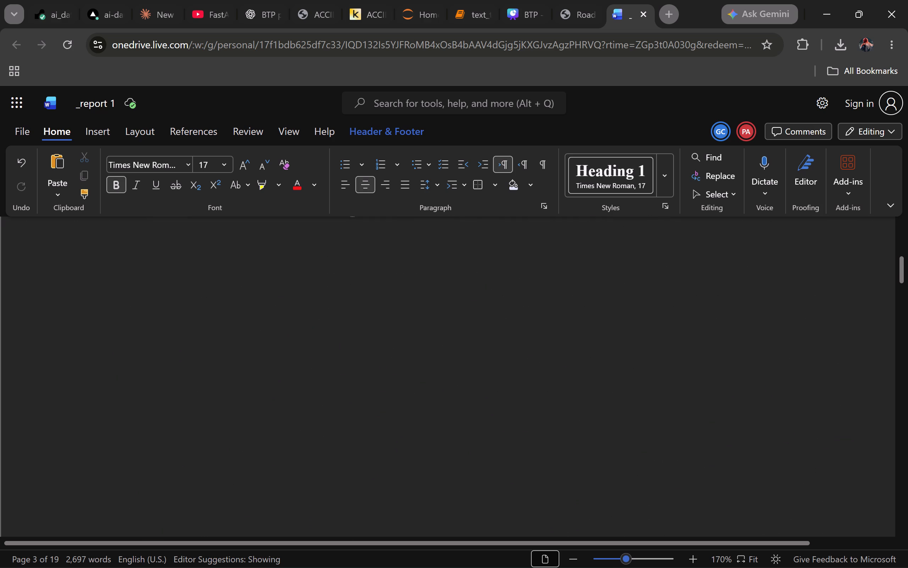
scroll(427, 387, "down", 5)
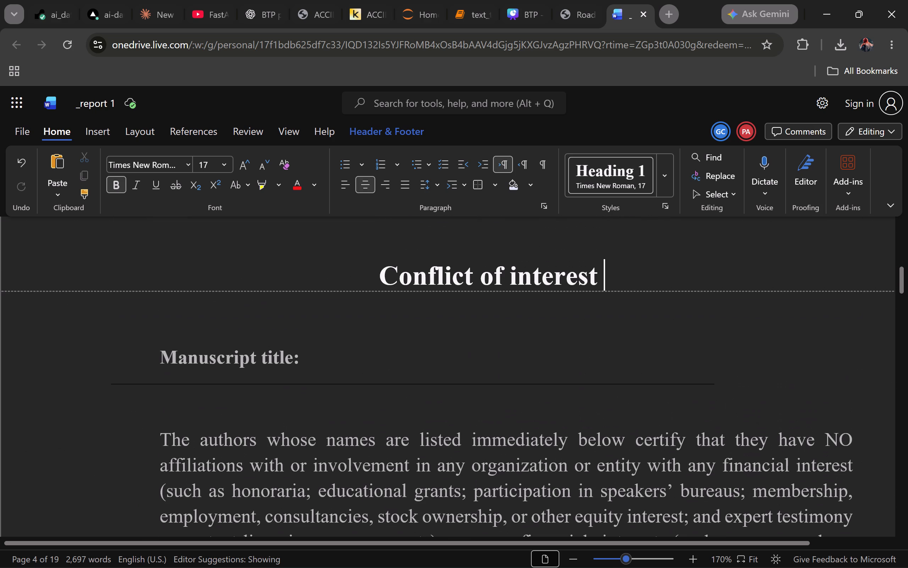
scroll(427, 387, "down", 5)
scroll(427, 387, "up", 1)
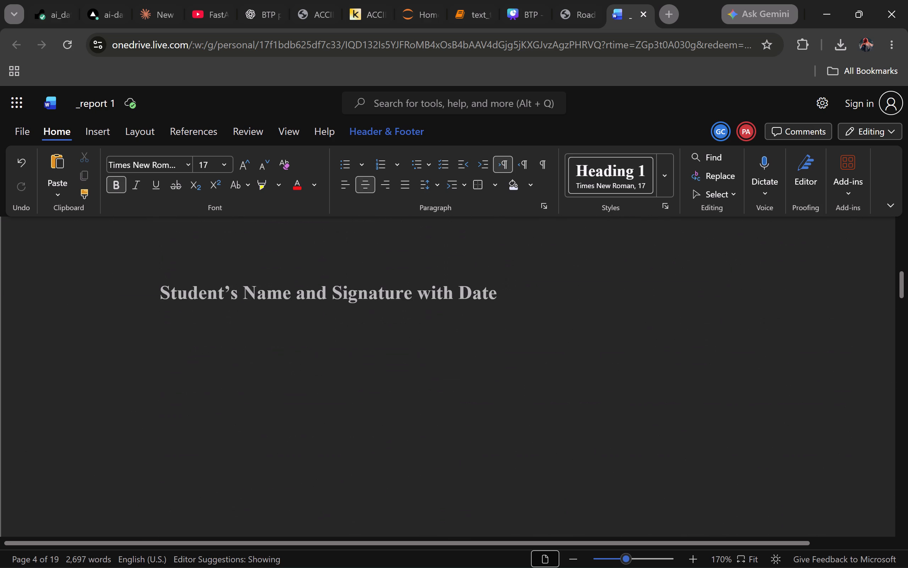
scroll(427, 387, "up", 4)
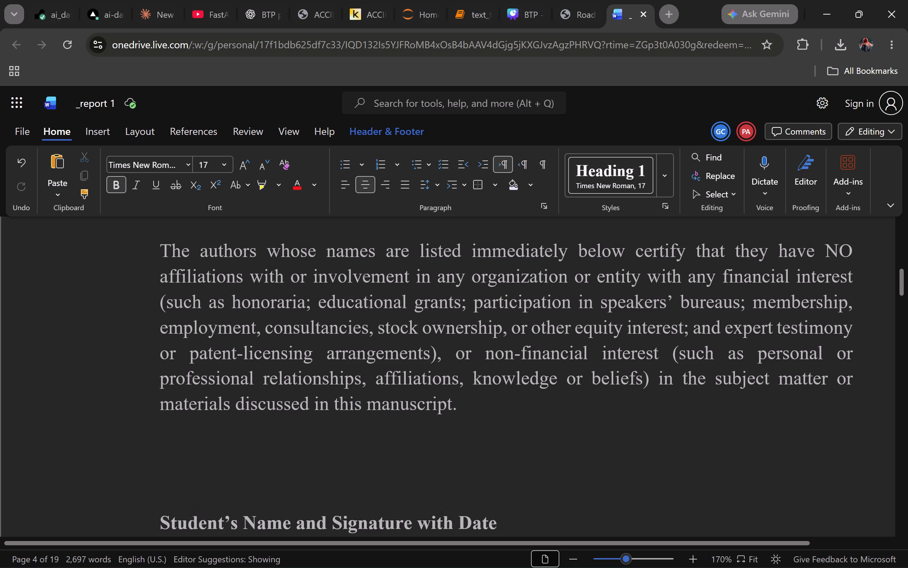
left_click(427, 387)
scroll(427, 387, "up", 4)
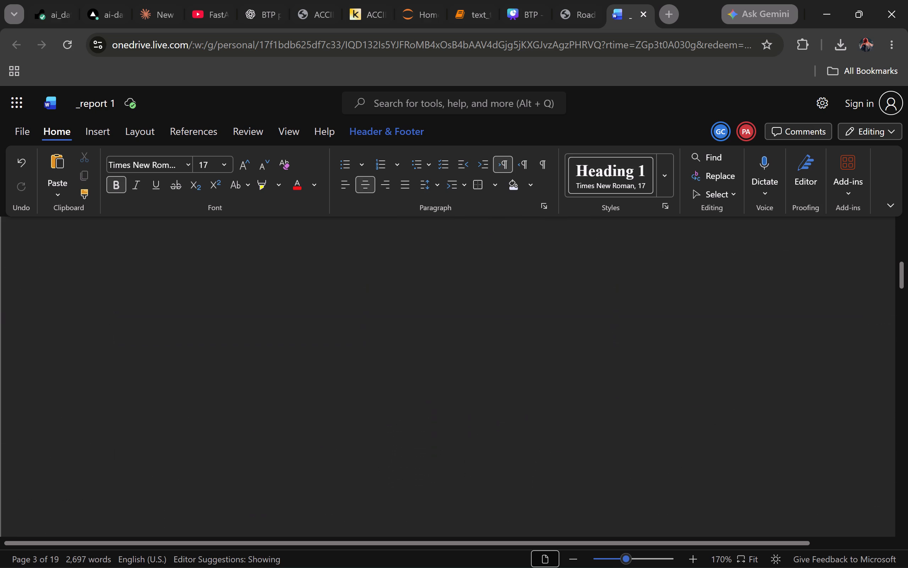
scroll(427, 387, "up", 2)
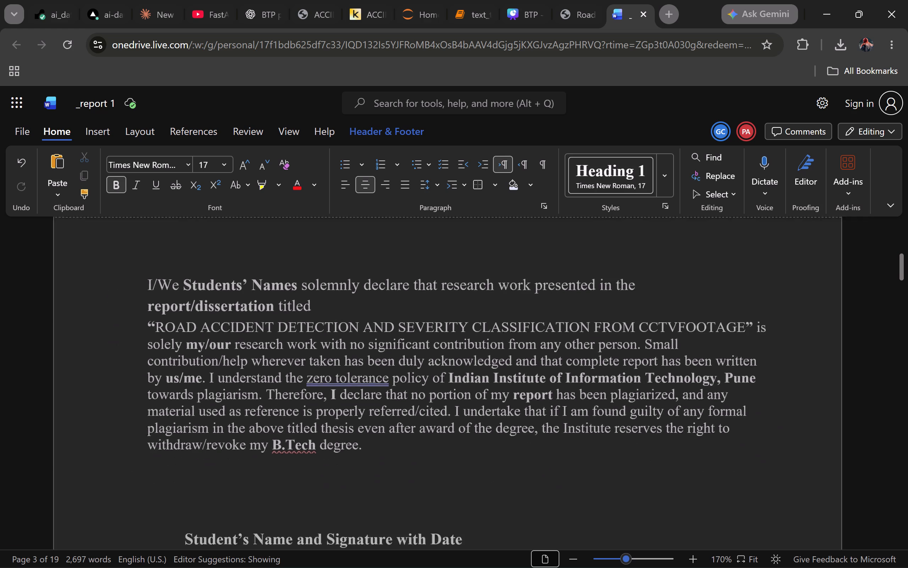
Go to the Acknowledgement page and examine its header heading.
scroll(427, 387, "down", 5)
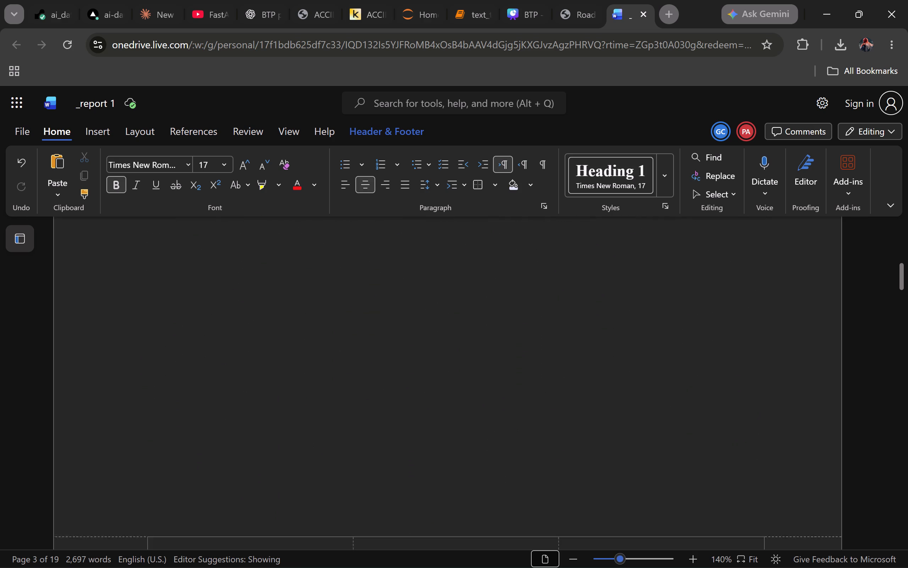
scroll(427, 387, "down", 5)
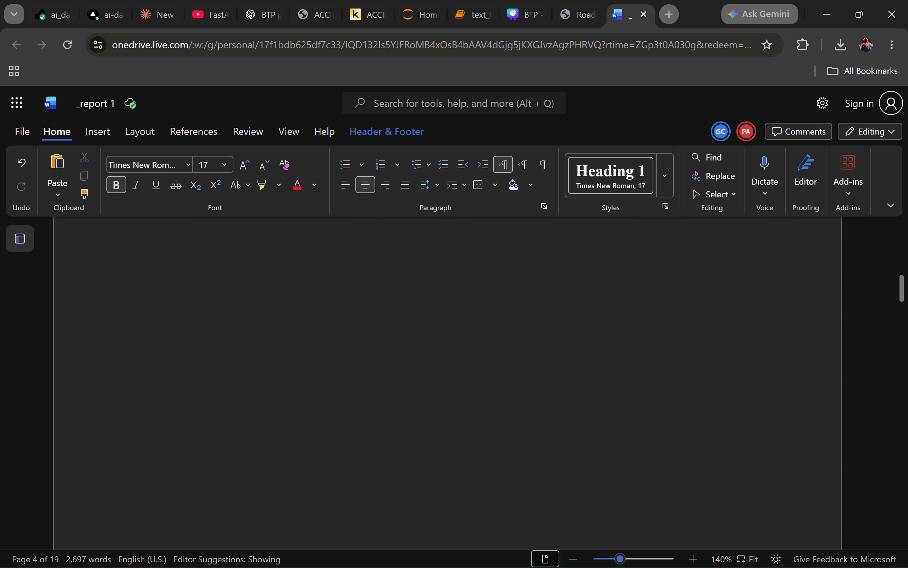
scroll(427, 387, "left", 1)
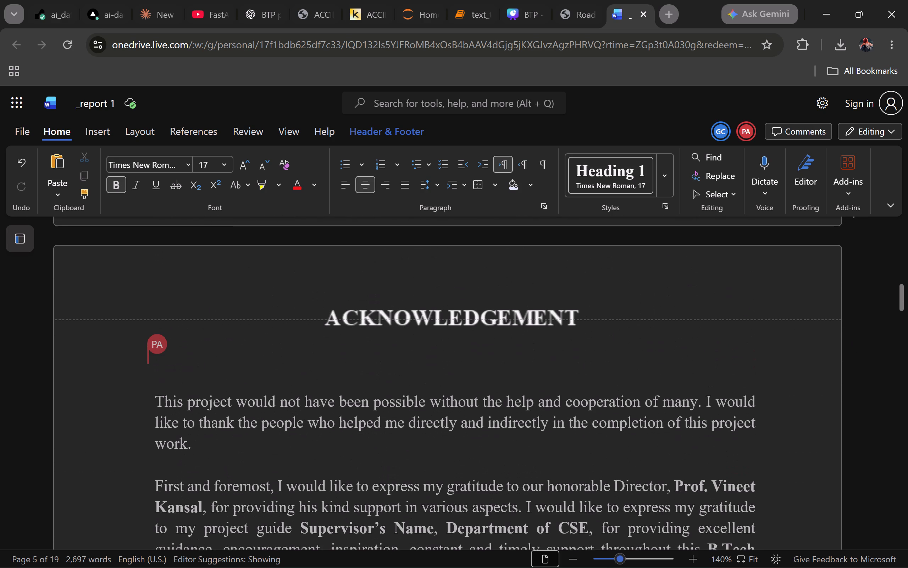
scroll(427, 387, "left", 2)
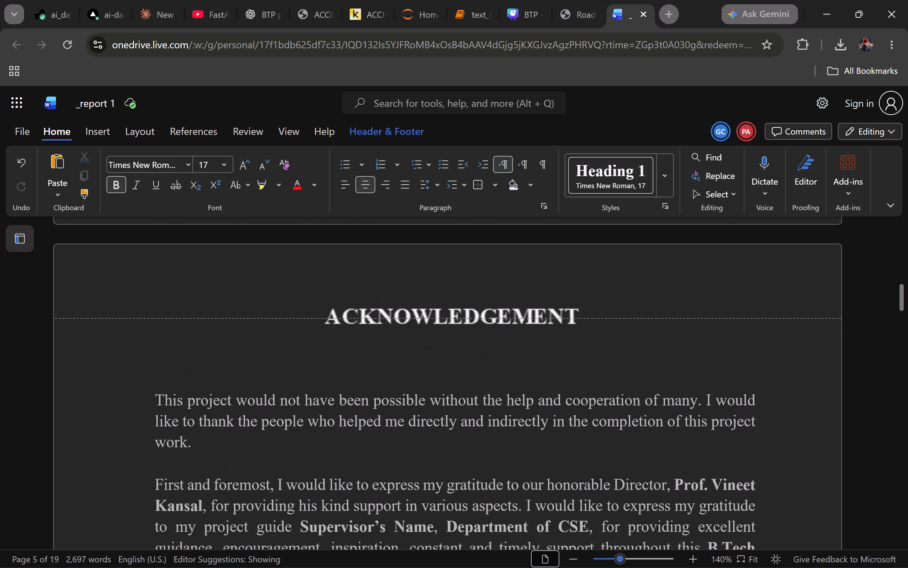
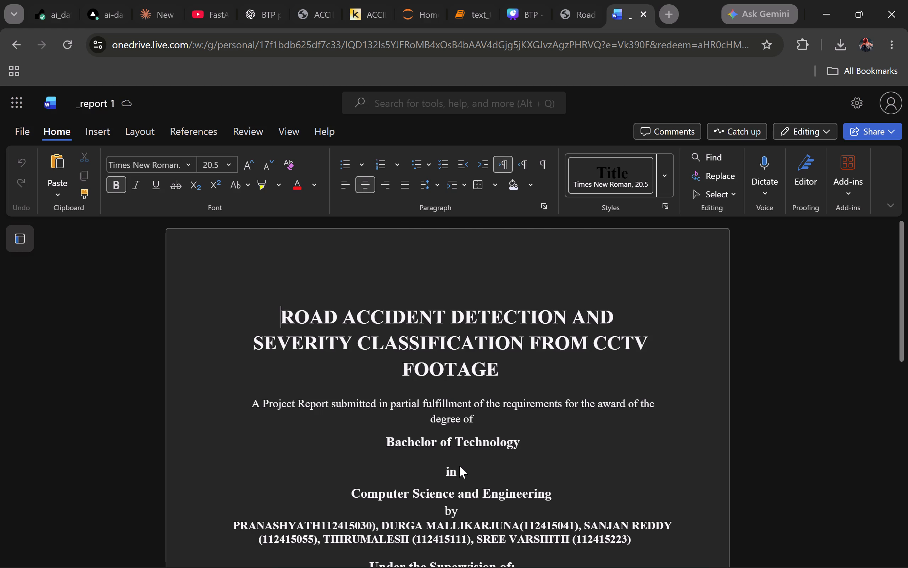
Look over the report's cover page, from the project title to the institute details and date.
scroll(459, 413, "up", 4)
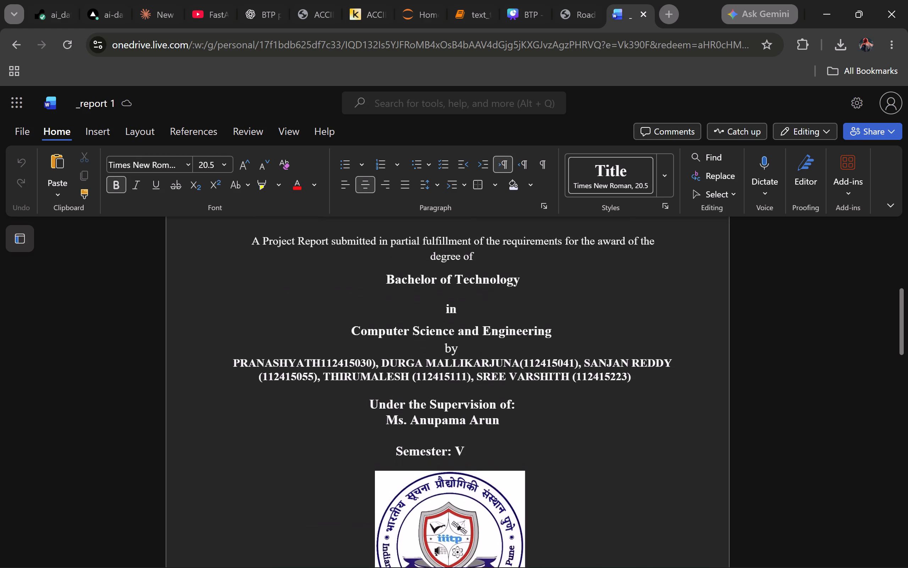
scroll(459, 413, "up", 3)
scroll(459, 413, "down", 1)
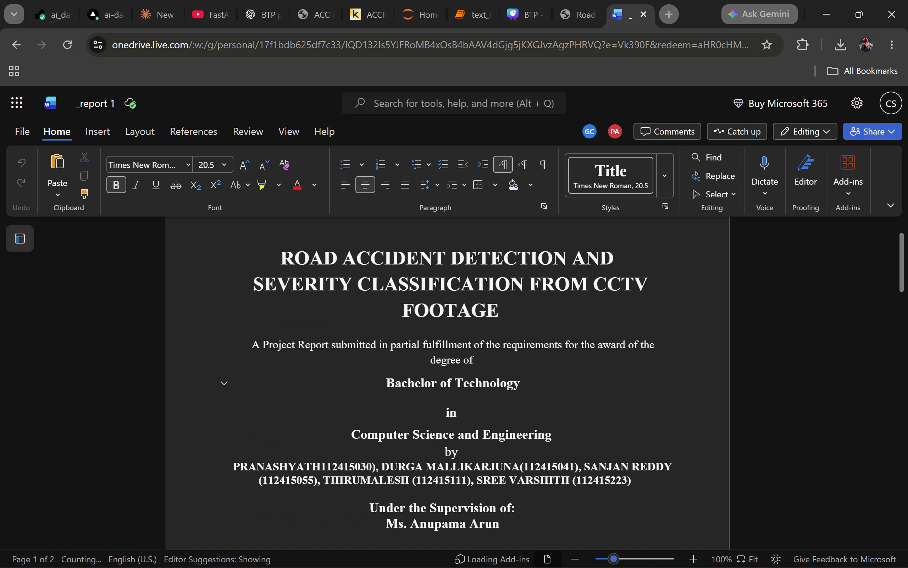
double_click(459, 413)
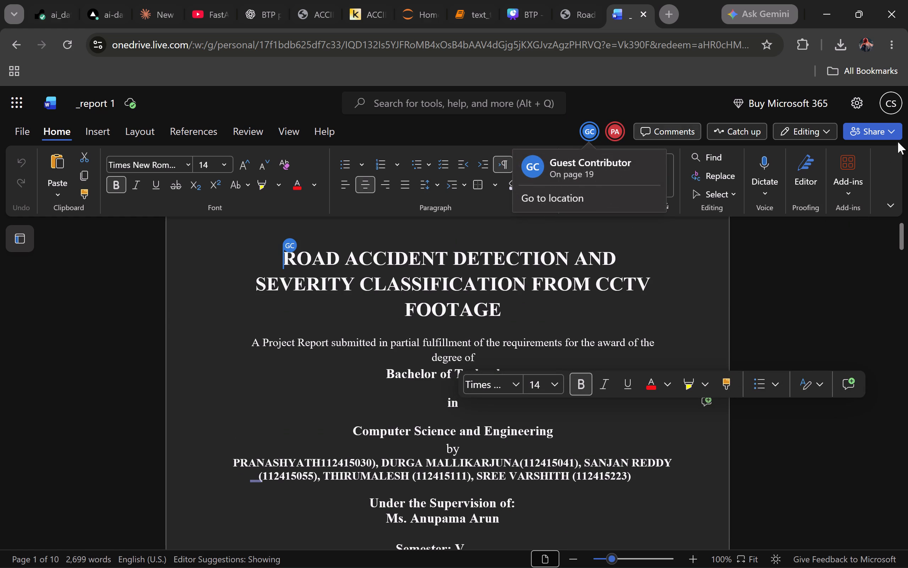
left_click(788, 262)
scroll(788, 262, "down", 2)
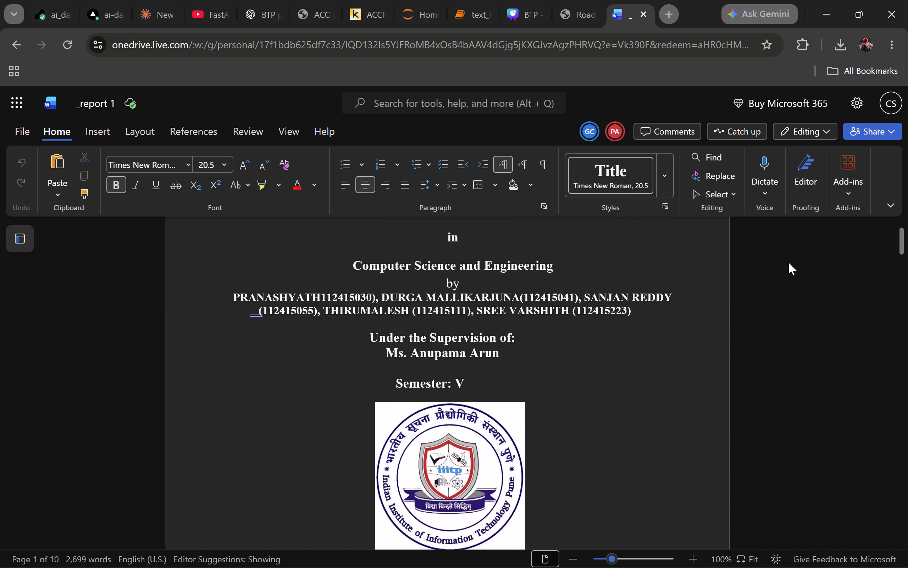
scroll(788, 262, "down", 5)
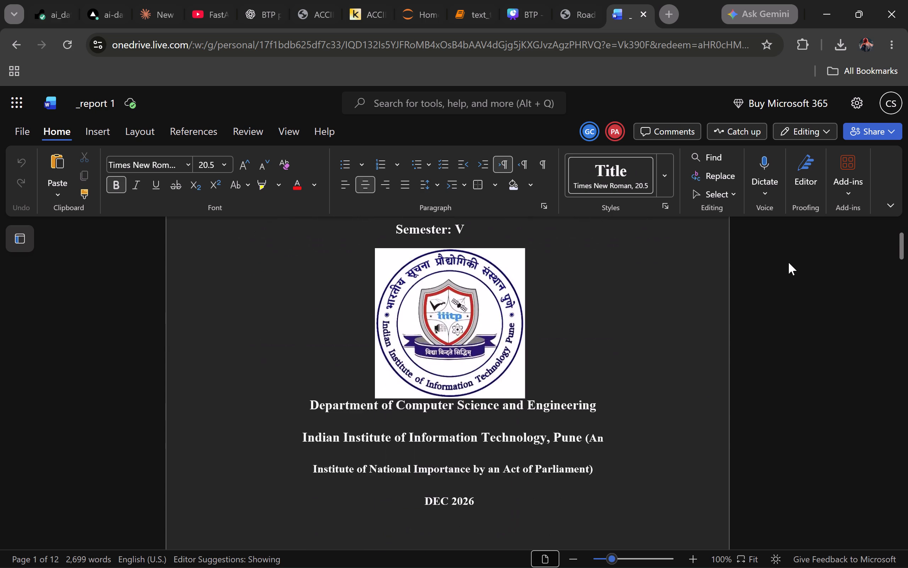
scroll(788, 262, "down", 8)
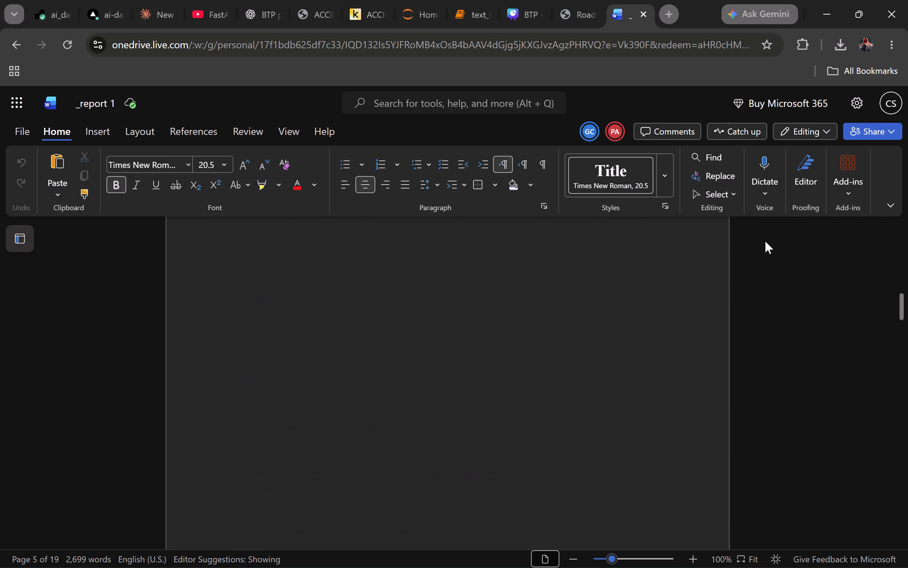
Examine the report's table of contents, from the Abstract entry through the Proposed Work sections to the closing entries.
scroll(765, 241, "down", 2)
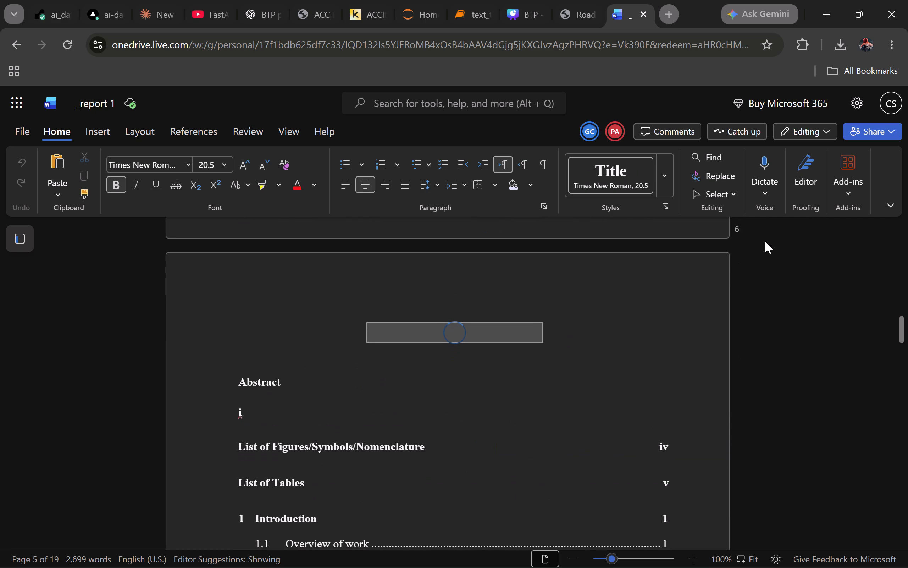
scroll(765, 241, "down", 2)
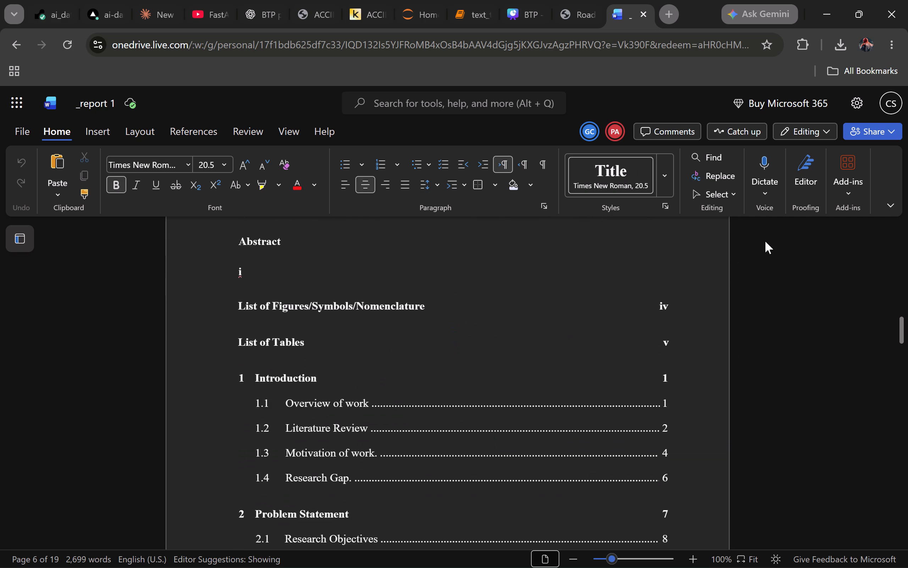
scroll(765, 241, "down", 3)
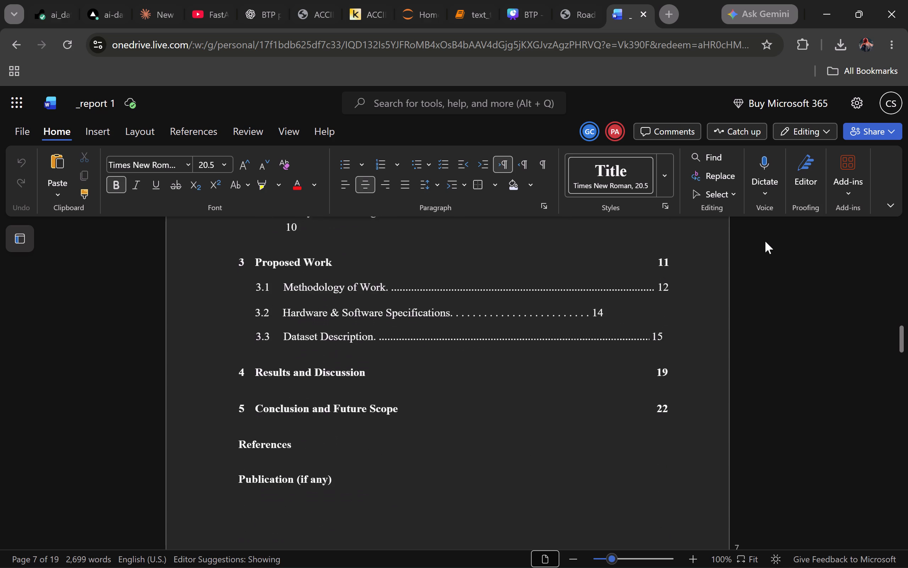
scroll(765, 241, "down", 2)
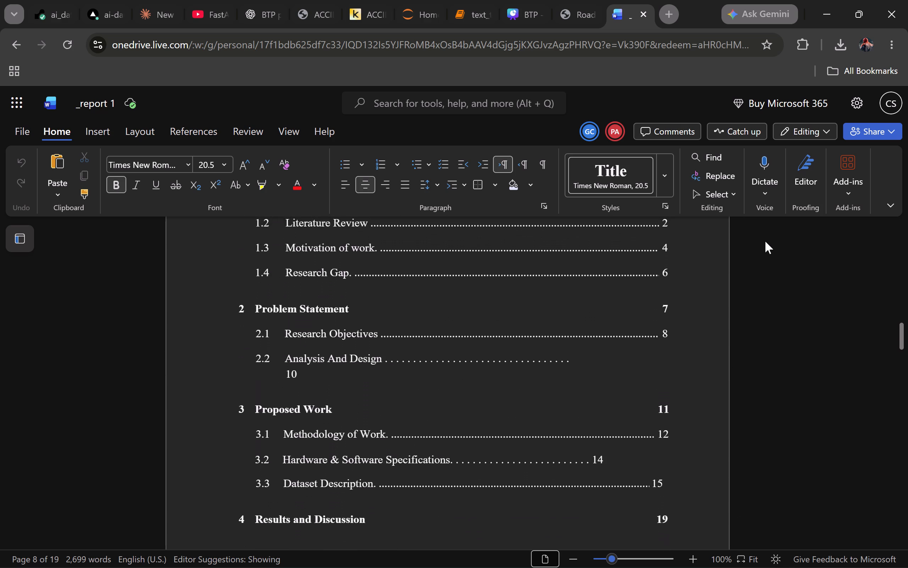
scroll(765, 241, "up", 1)
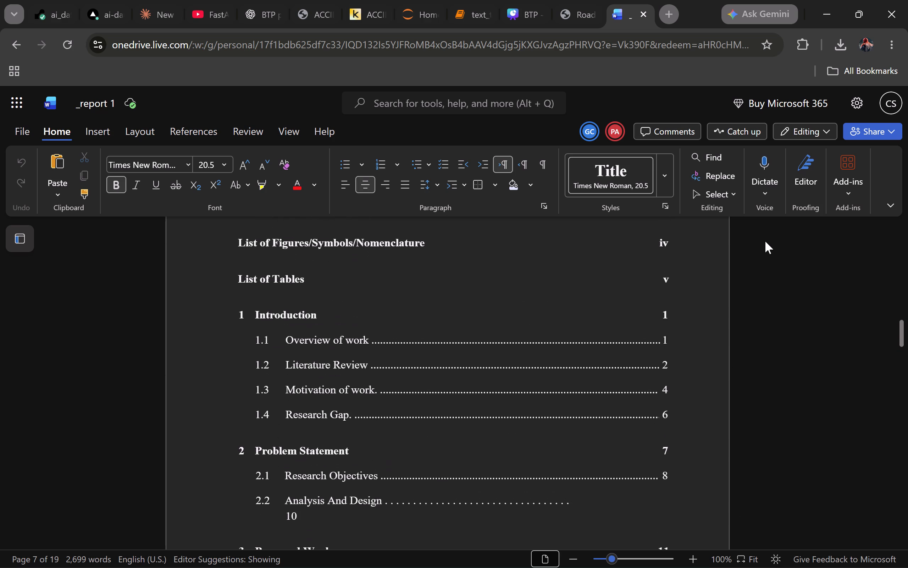
scroll(765, 241, "down", 1)
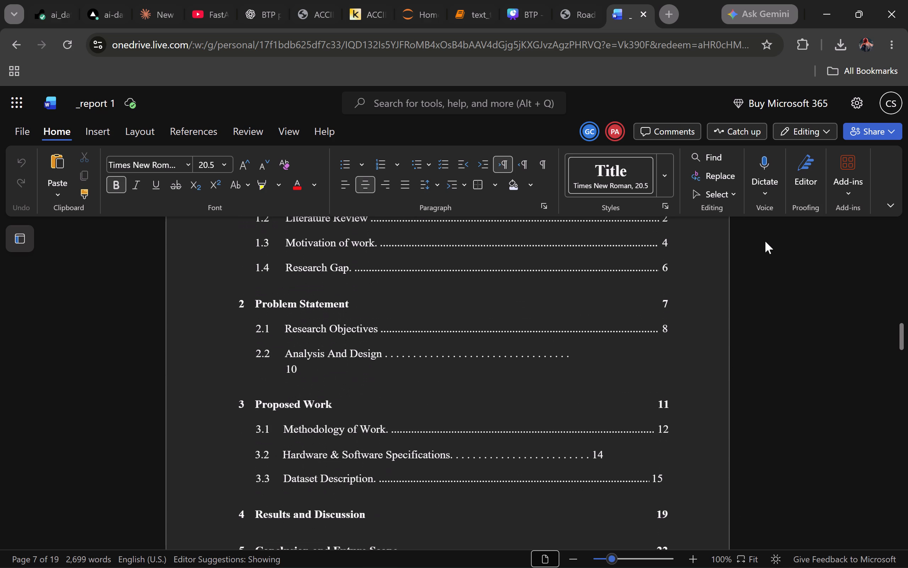
scroll(765, 241, "down", 2)
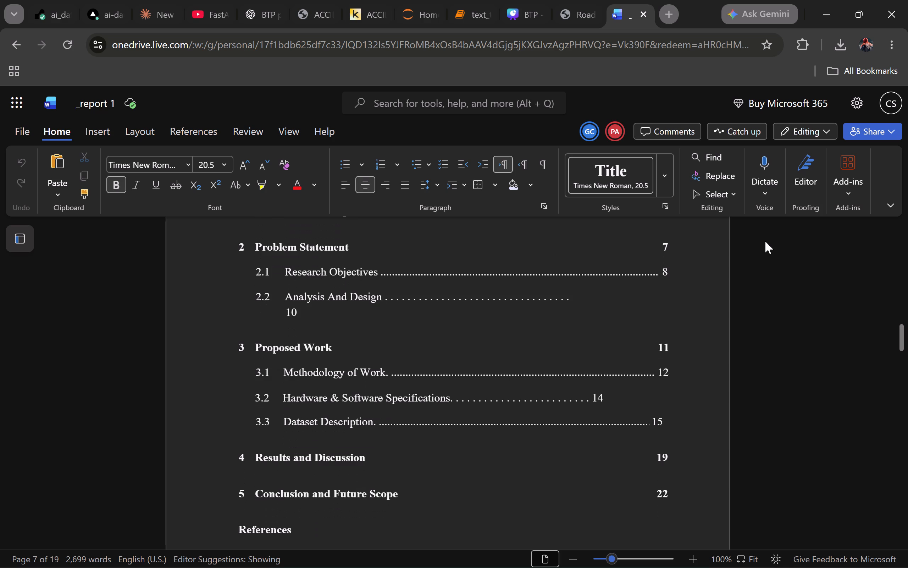
scroll(765, 241, "down", 1)
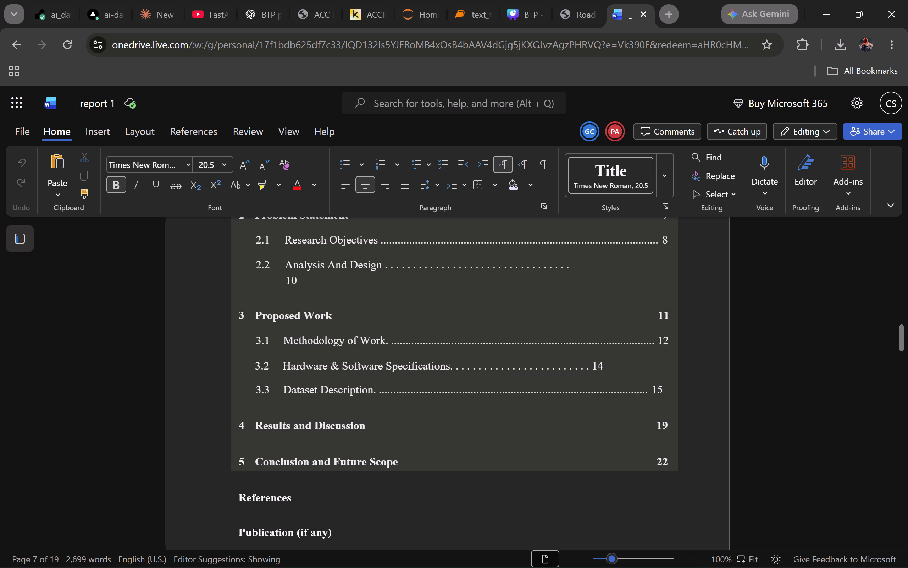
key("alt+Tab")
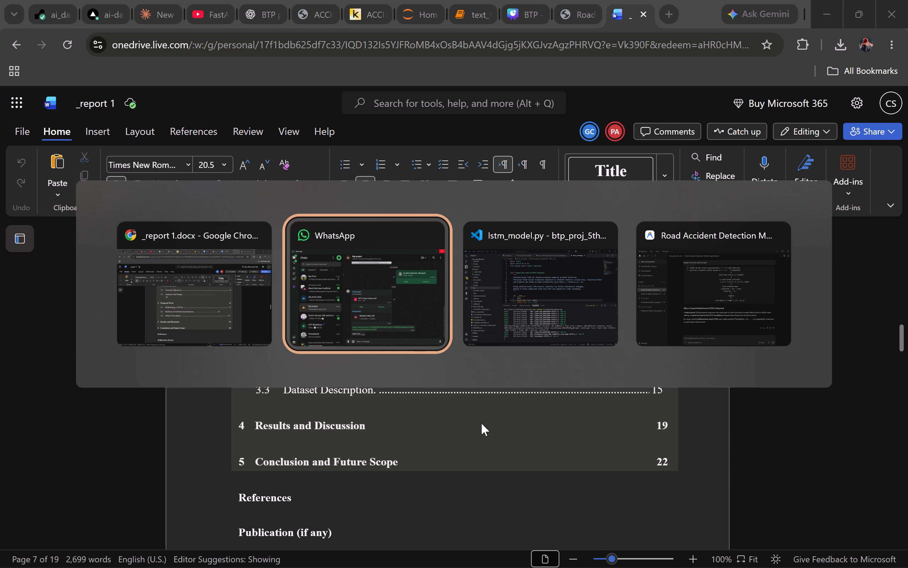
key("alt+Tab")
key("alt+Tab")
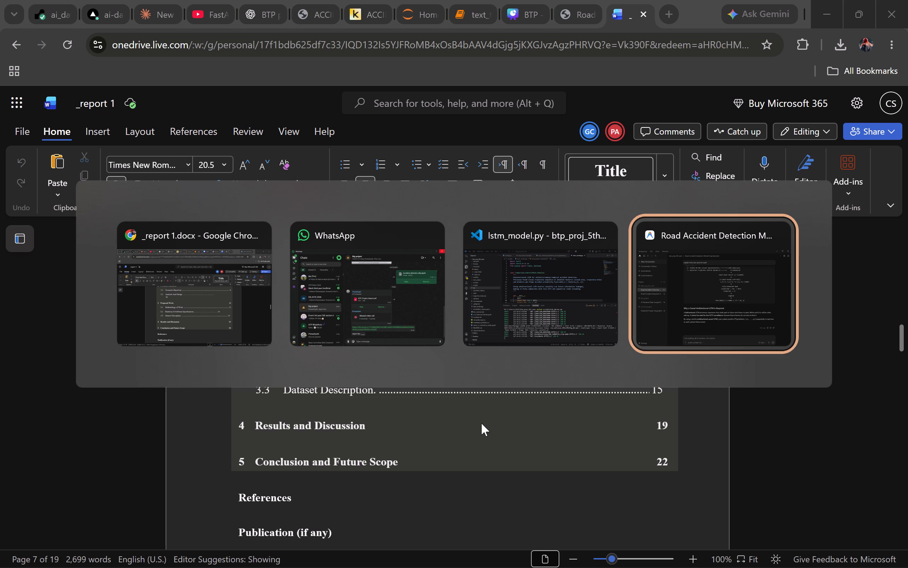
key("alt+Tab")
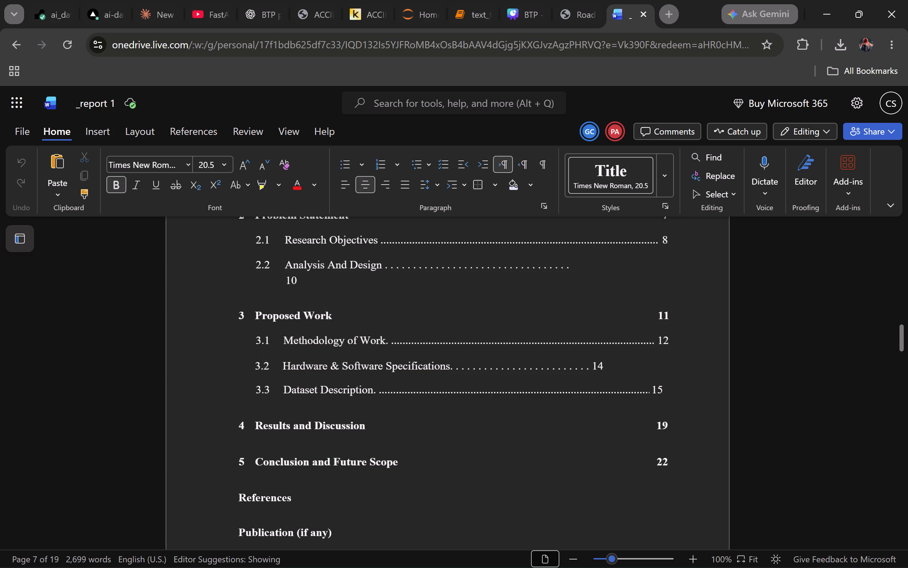
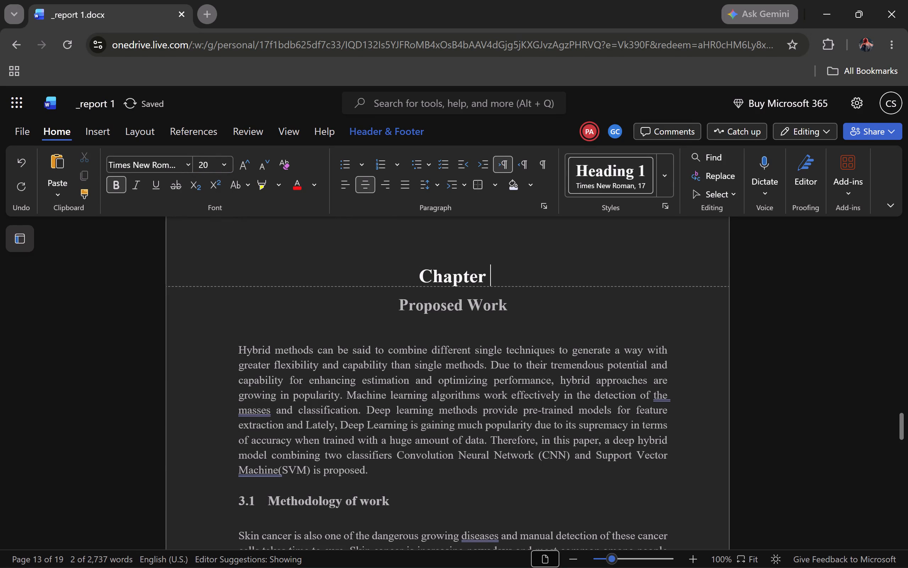
key("3")
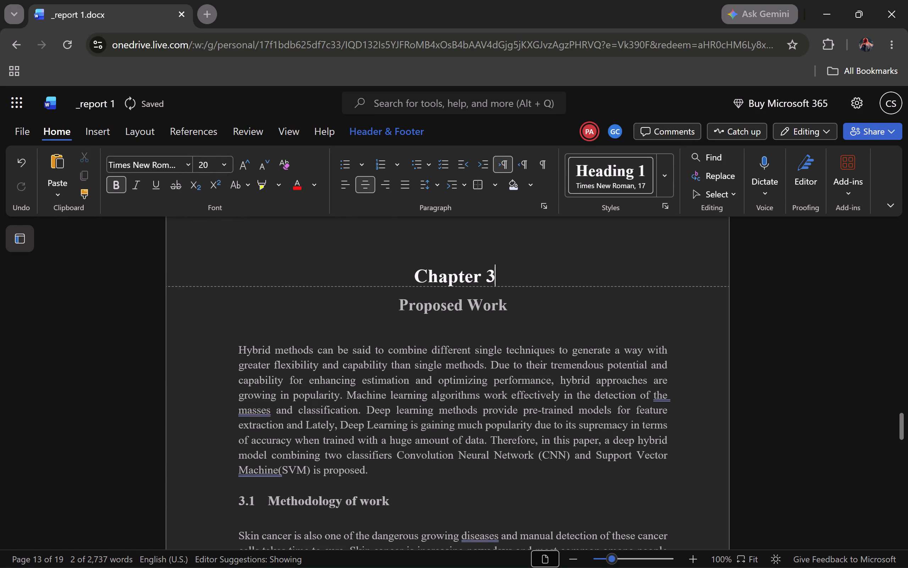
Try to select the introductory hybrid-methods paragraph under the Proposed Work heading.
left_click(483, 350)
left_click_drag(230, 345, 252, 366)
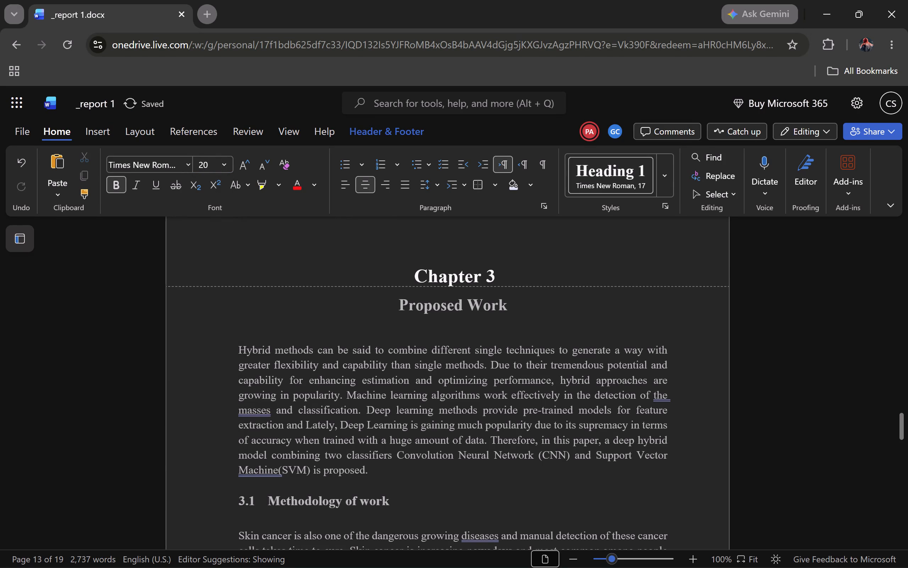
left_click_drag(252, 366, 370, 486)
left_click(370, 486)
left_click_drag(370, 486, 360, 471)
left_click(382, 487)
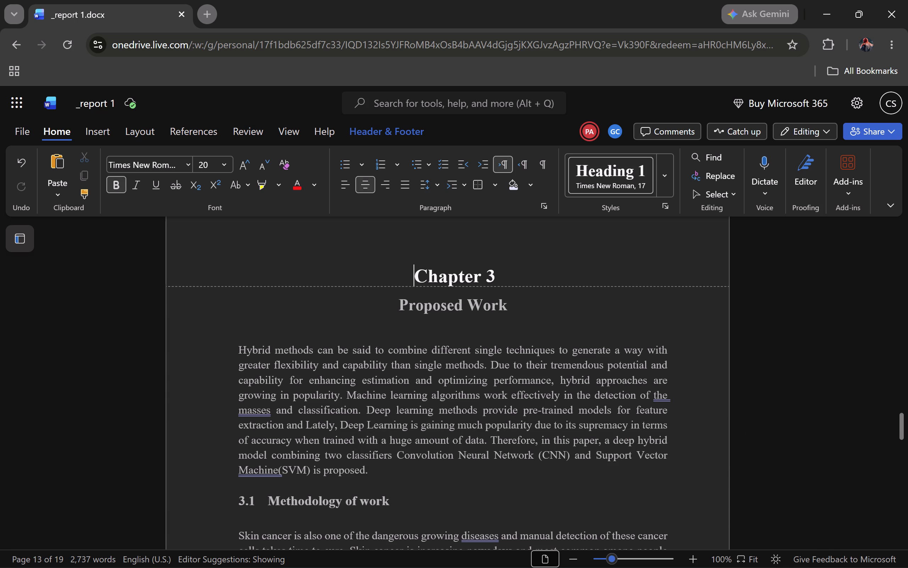
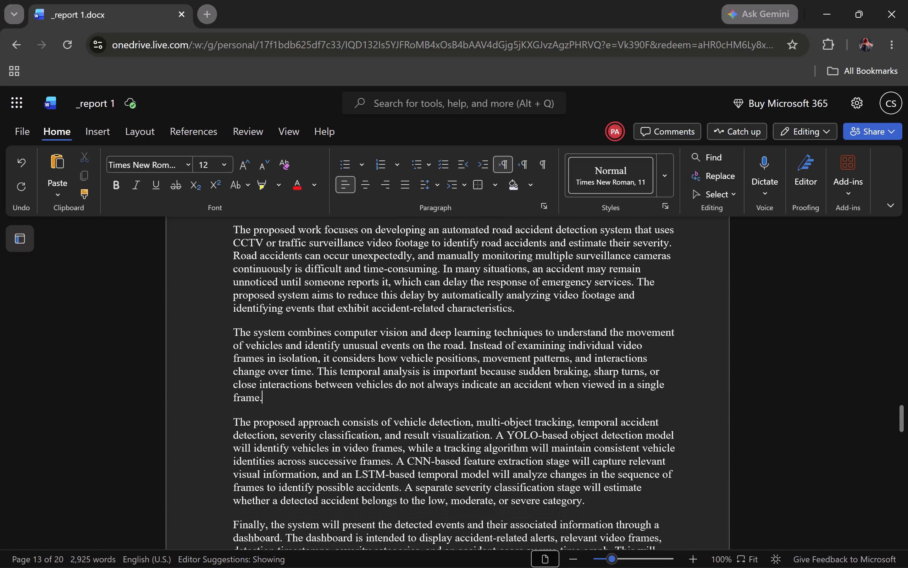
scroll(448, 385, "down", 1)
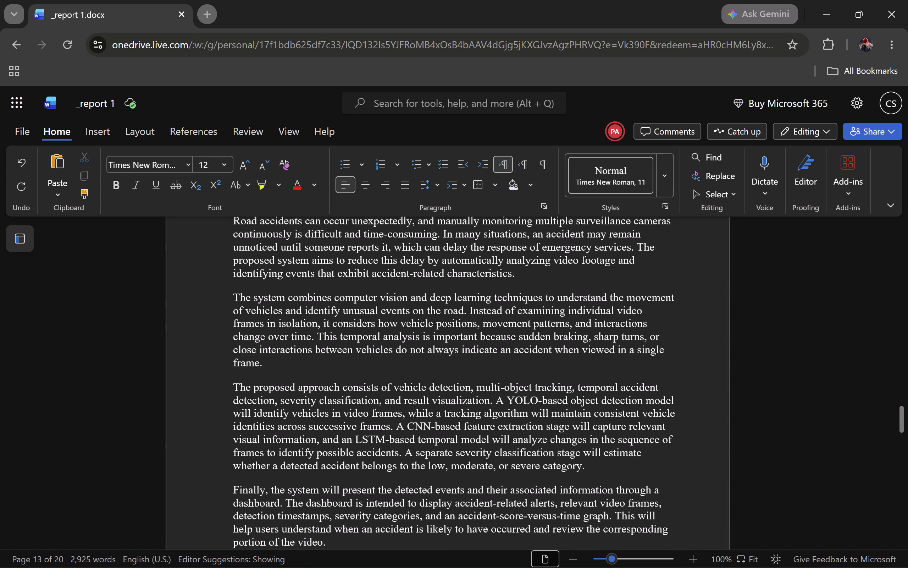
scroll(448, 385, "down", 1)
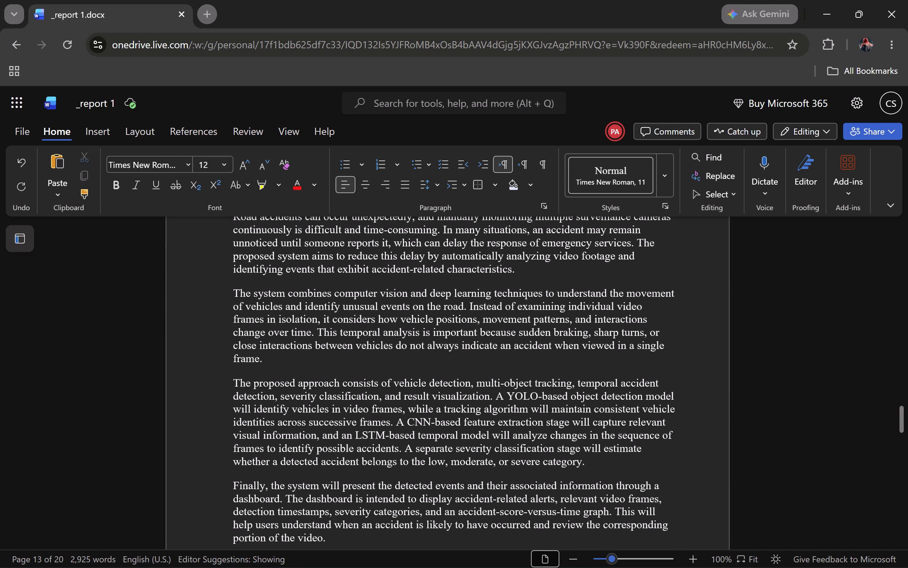
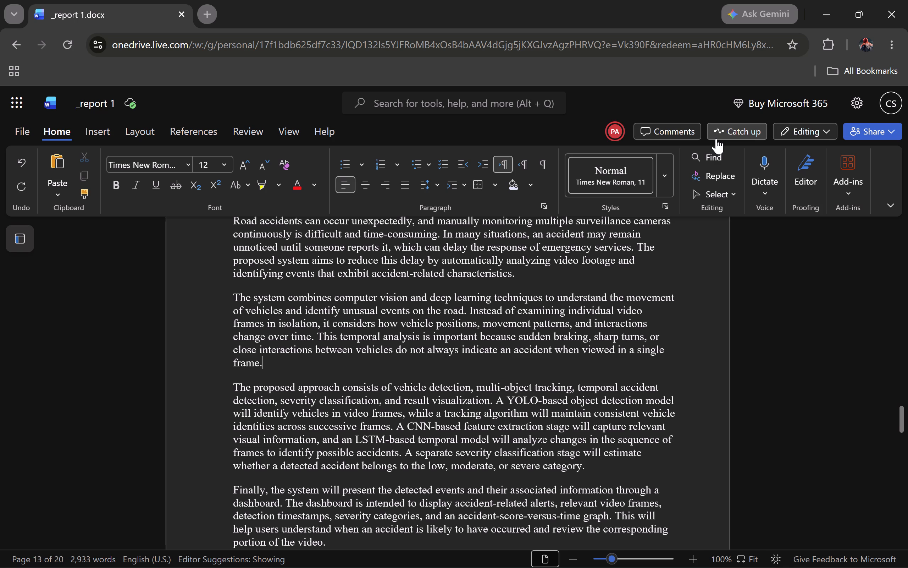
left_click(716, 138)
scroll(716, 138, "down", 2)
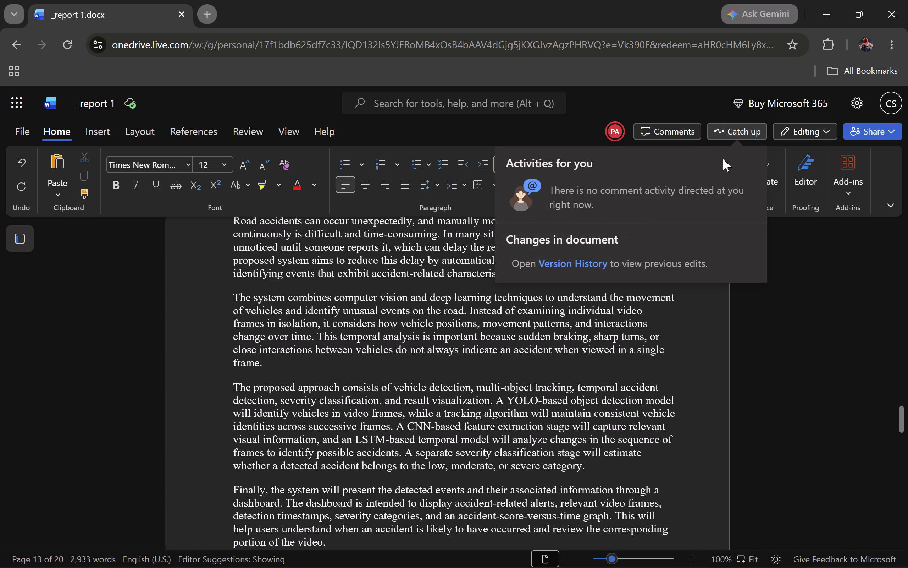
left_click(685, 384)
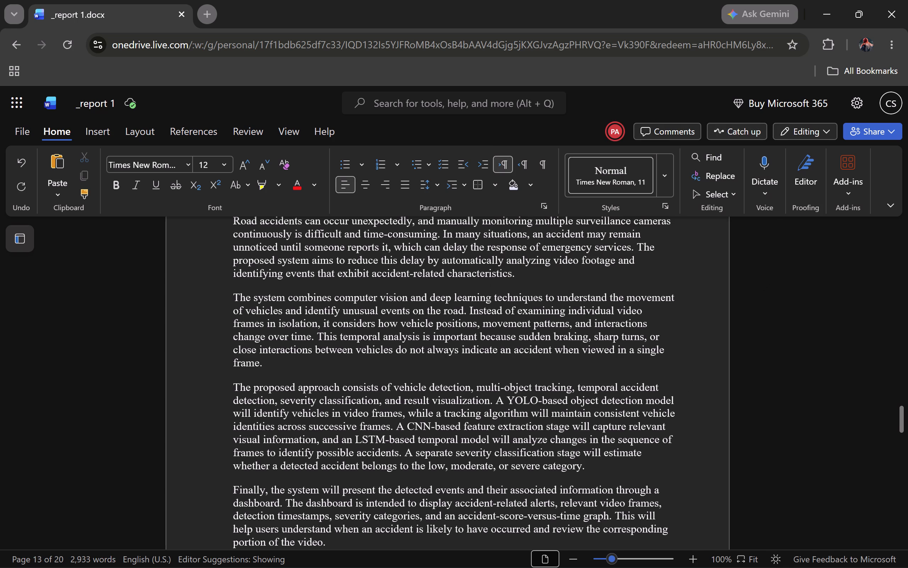
Review the Chapter 3 Proposed Work introduction and compare its formatting with the body text of the preceding chapter.
scroll(685, 384, "up", 2)
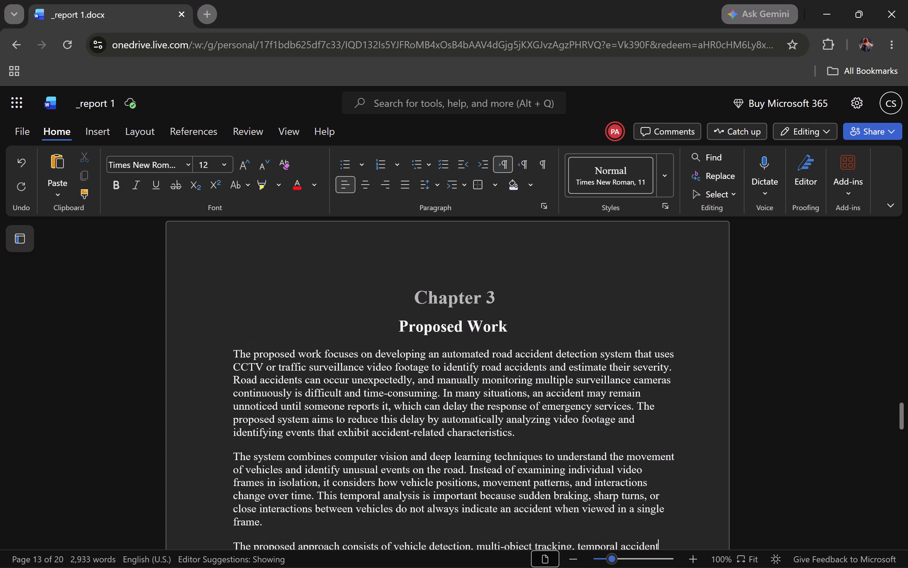
scroll(685, 384, "up", 1)
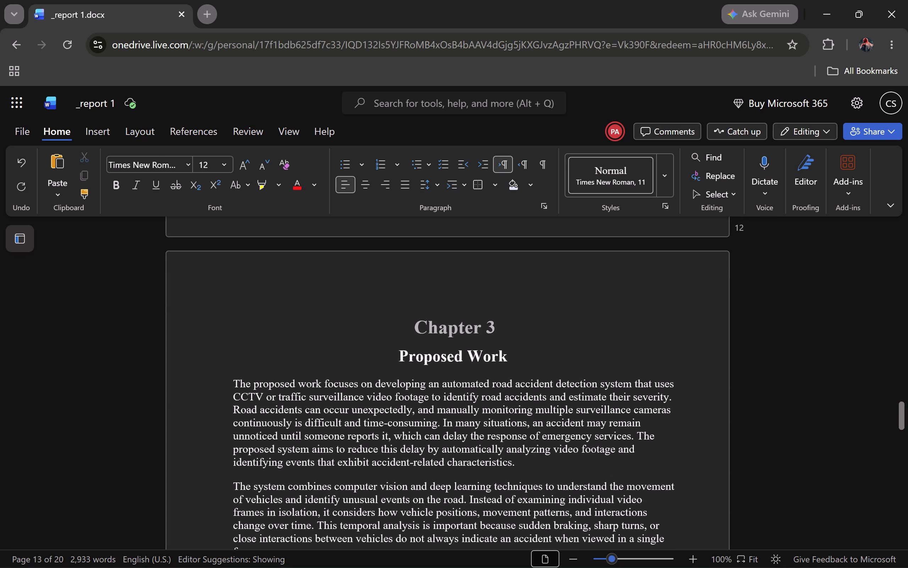
left_click_drag(901, 409, 904, 384)
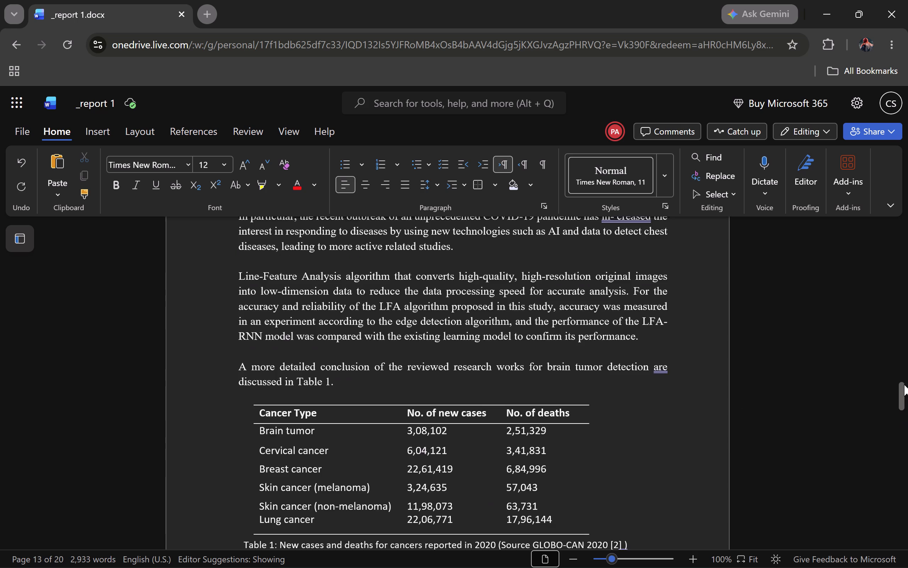
left_click_drag(904, 384, 907, 408)
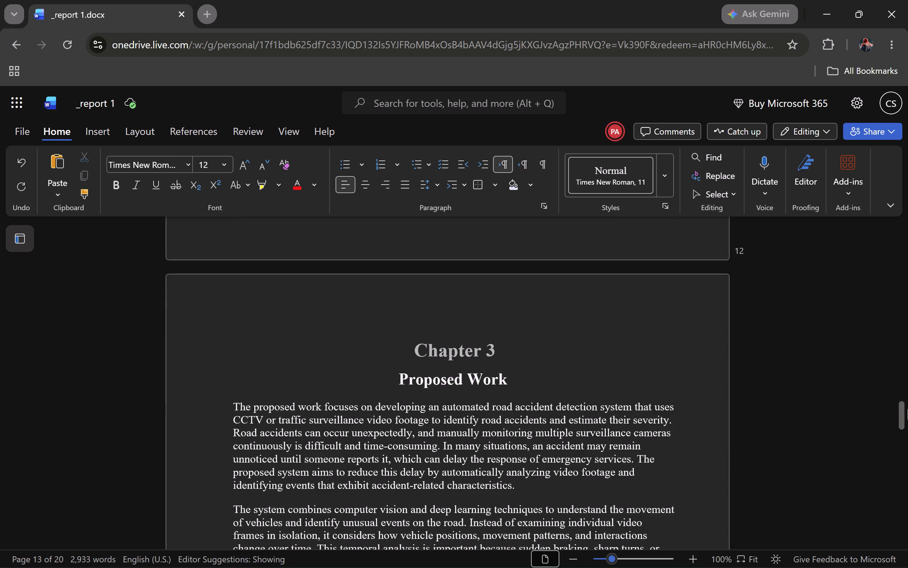
left_click_drag(907, 408, 907, 413)
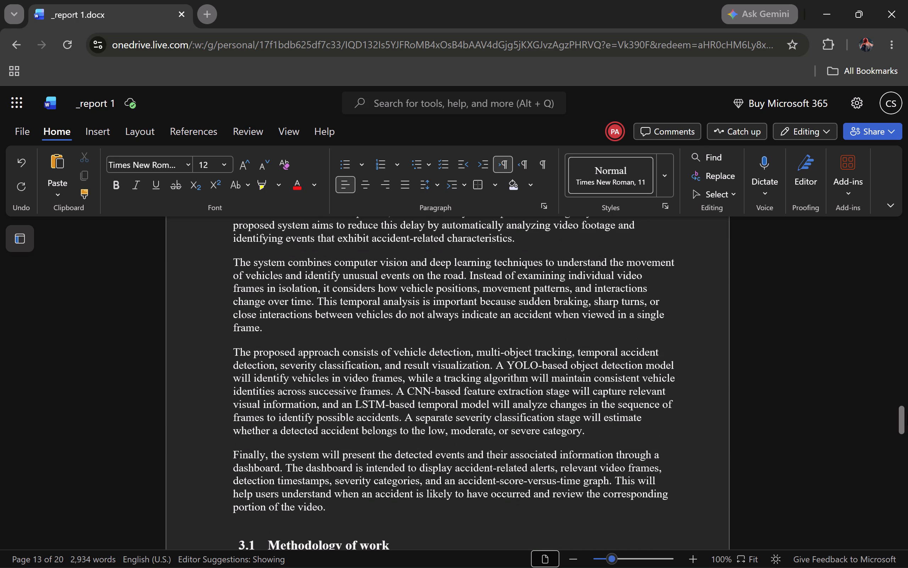
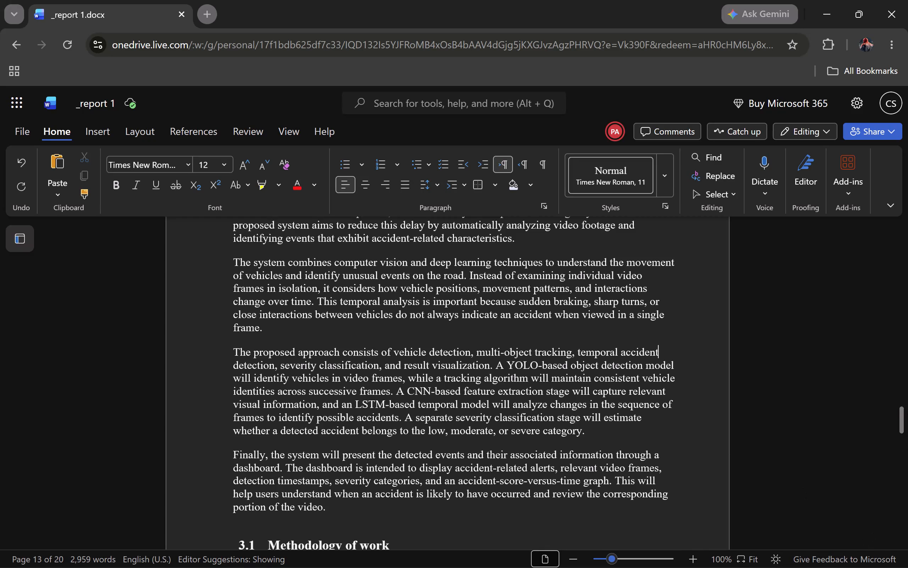
Delete the old skin cancer paragraph under the 3.1 Methodology of work heading.
scroll(709, 434, "down", 2)
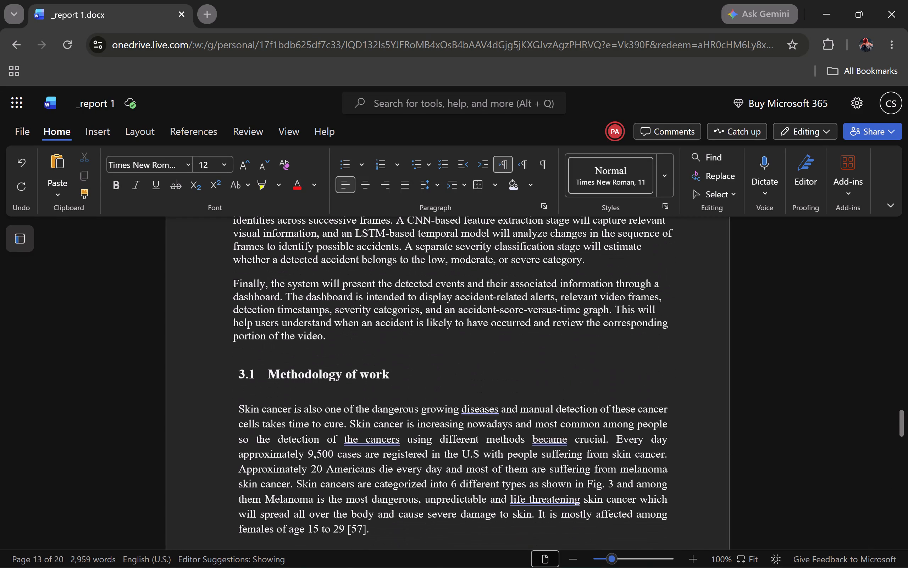
scroll(709, 434, "down", 1)
scroll(709, 434, "up", 5)
scroll(709, 434, "down", 6)
scroll(709, 434, "up", 1)
scroll(709, 434, "right", 1)
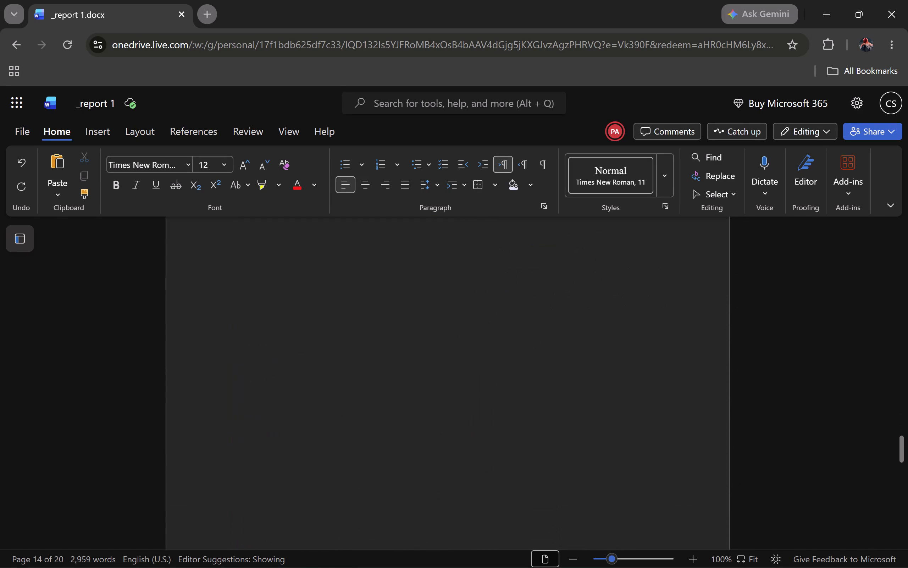
scroll(709, 434, "right", 1)
scroll(709, 434, "up", 7)
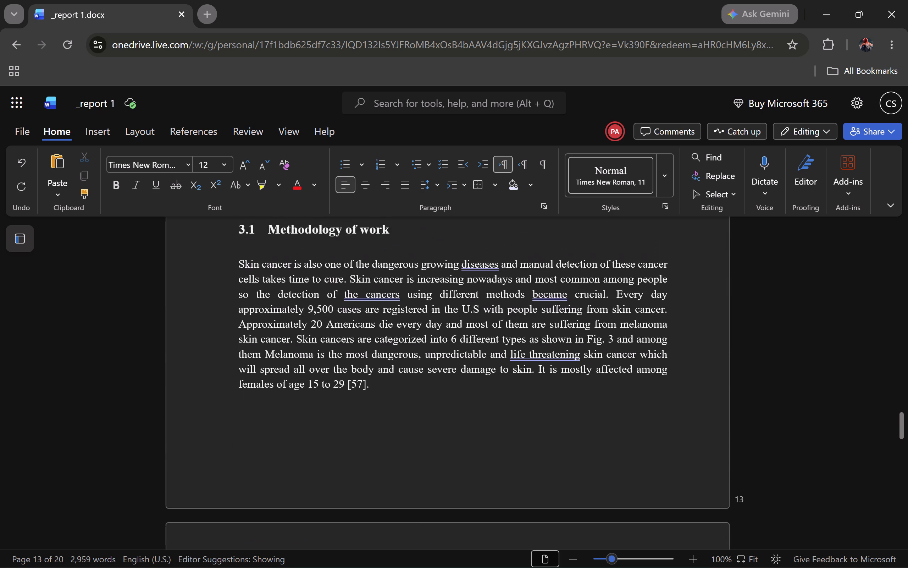
scroll(709, 434, "up", 1)
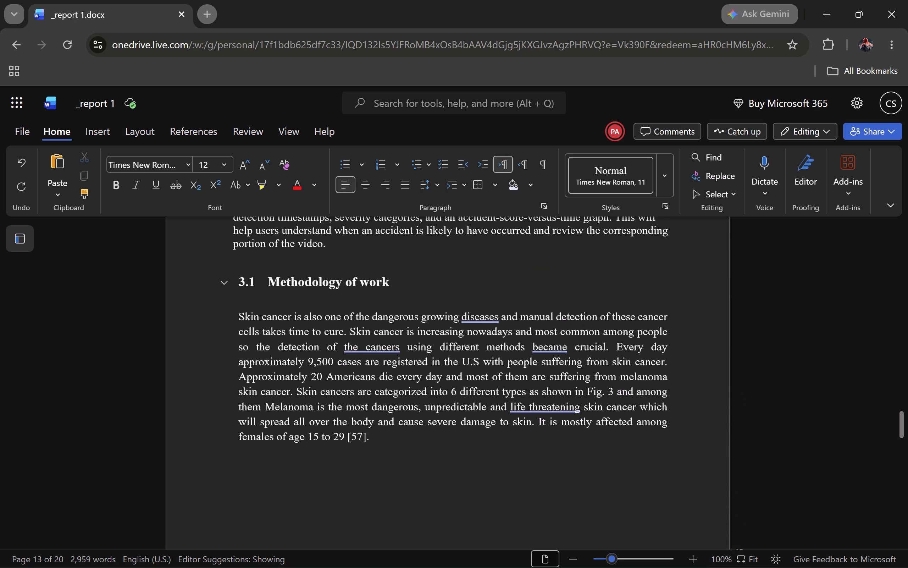
left_click_drag(236, 301, 401, 445)
key("BackSpace")
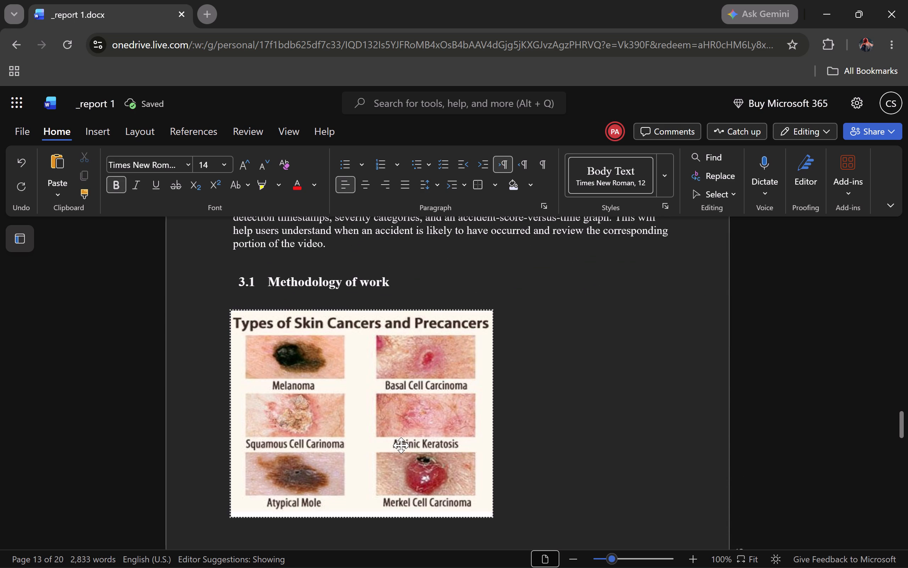
Delete the "Types of Skin Cancers and Precancers" picture and its caption line under heading 3.1.
left_click(401, 445)
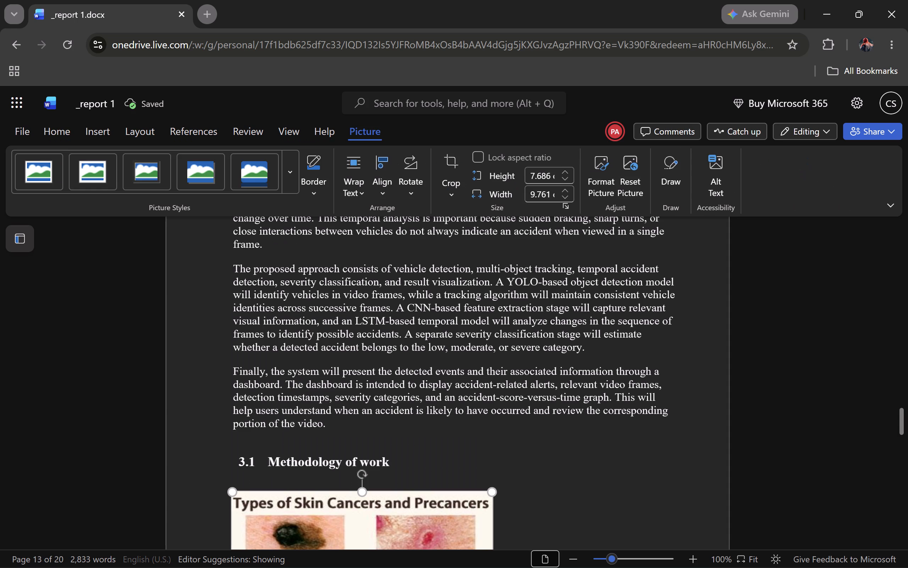
key("Delete")
left_click_drag(317, 509, 567, 518)
key("BackSpace")
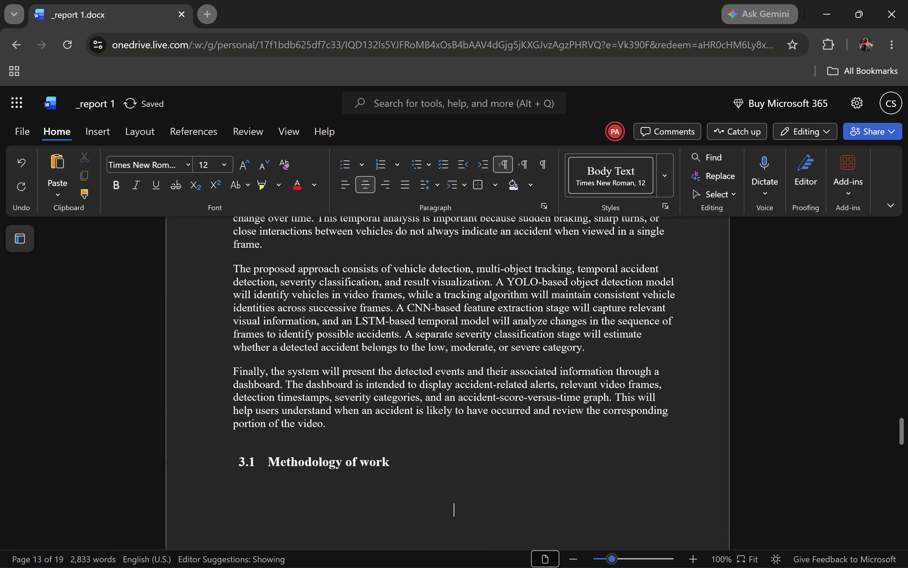
scroll(567, 518, "down", 9)
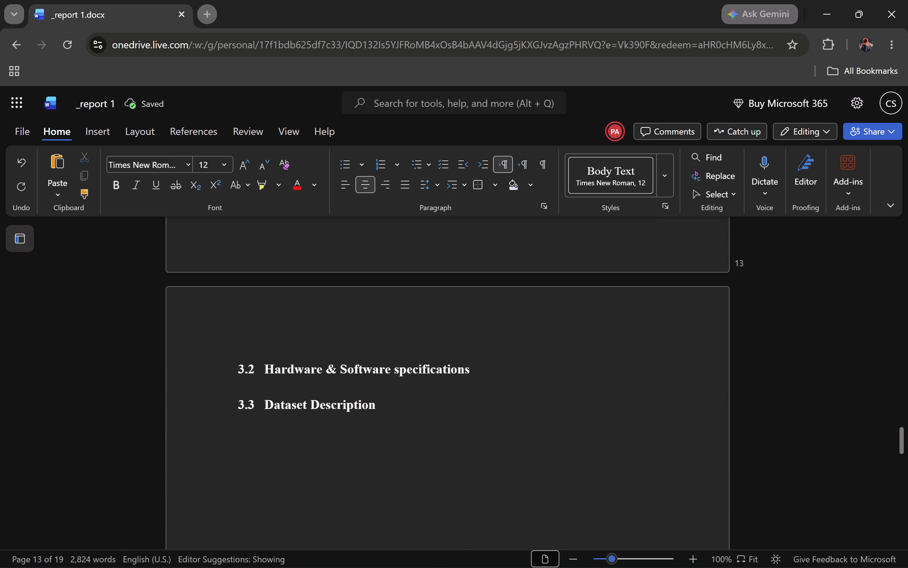
scroll(567, 518, "up", 6)
scroll(567, 518, "down", 8)
scroll(567, 518, "up", 2)
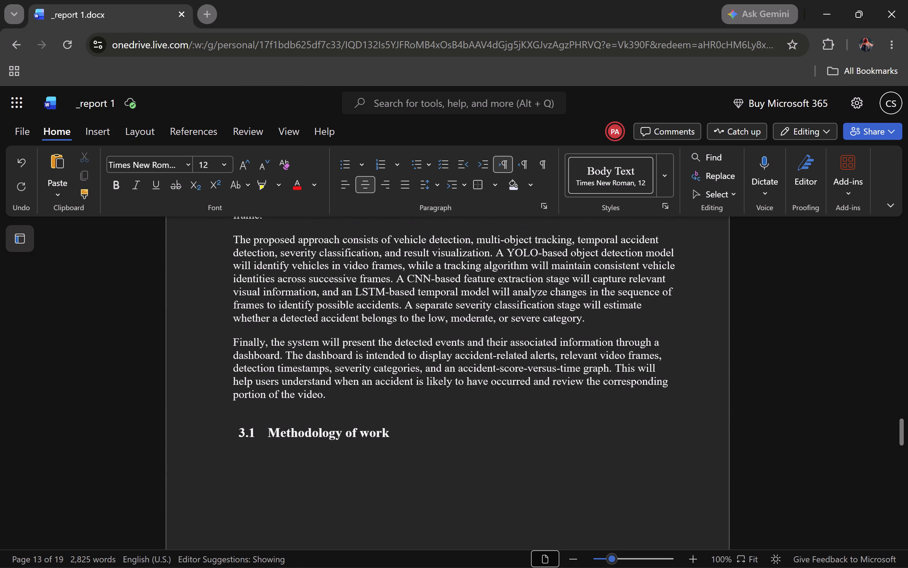
key("BackSpace")
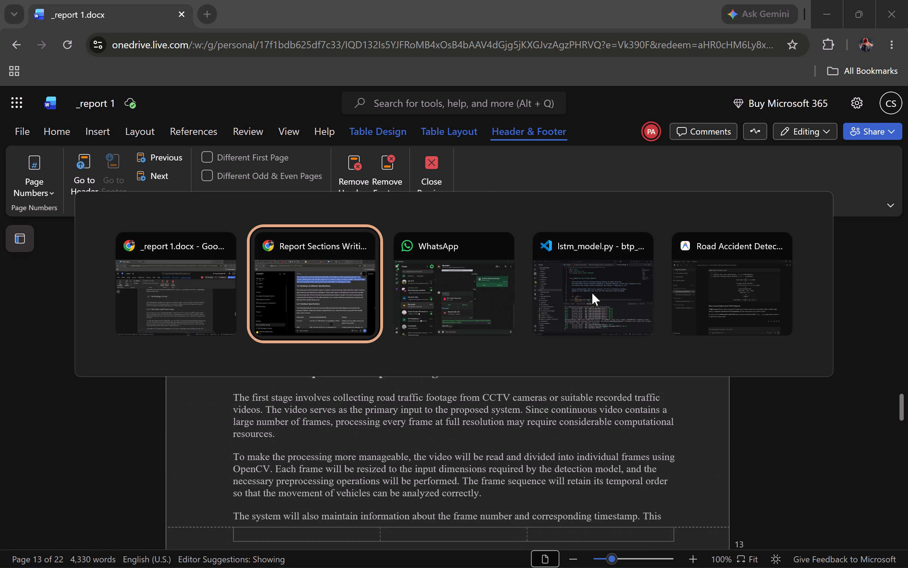
left_click(609, 0)
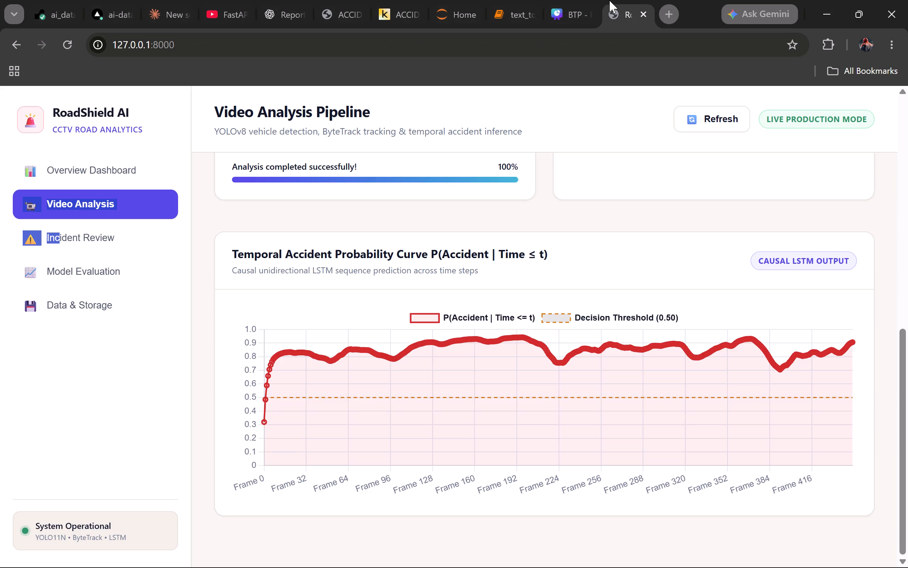
scroll(482, 310, "up", 3)
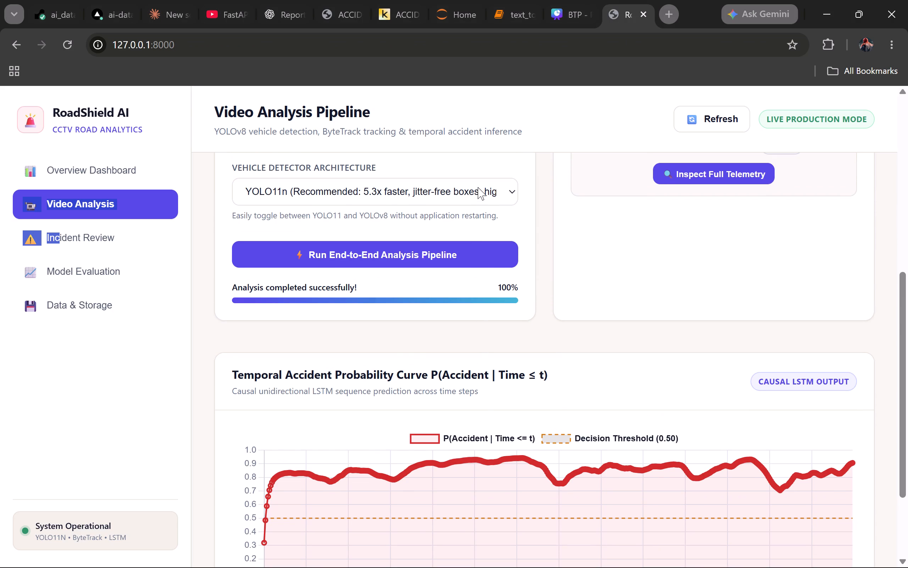
left_click(478, 187)
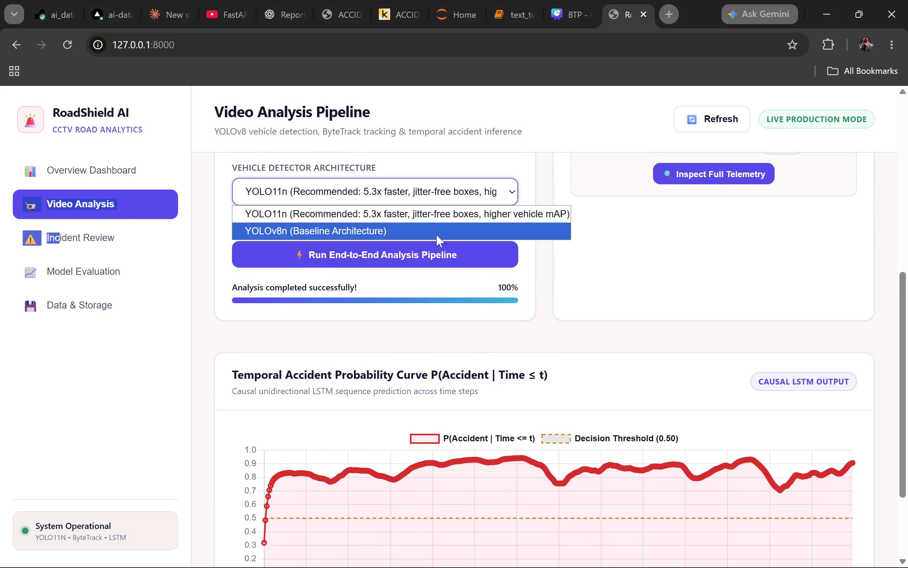
double_click(570, 261)
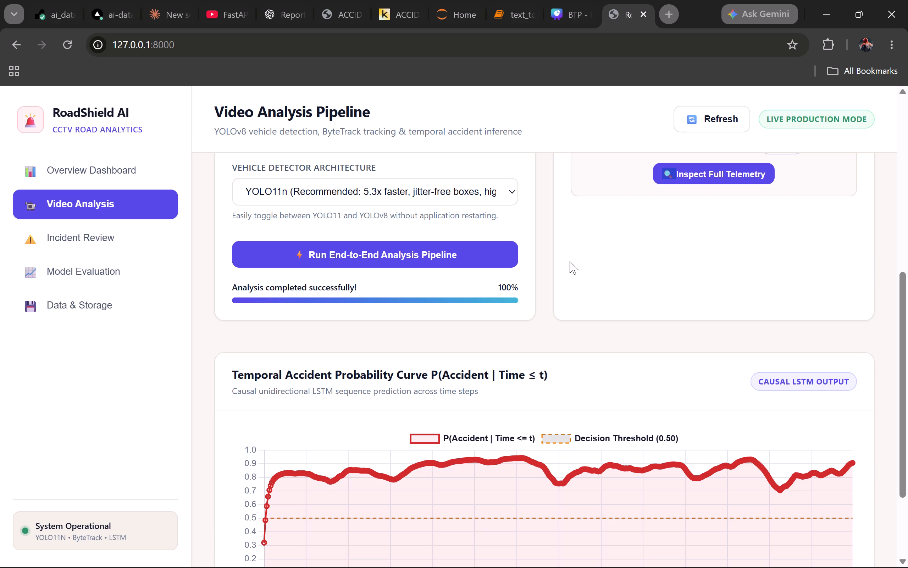
Switch back to the Word report and look over the Proposed Work page and section 3.1 Methodology of work.
key("alt+Tab")
left_click(524, 297)
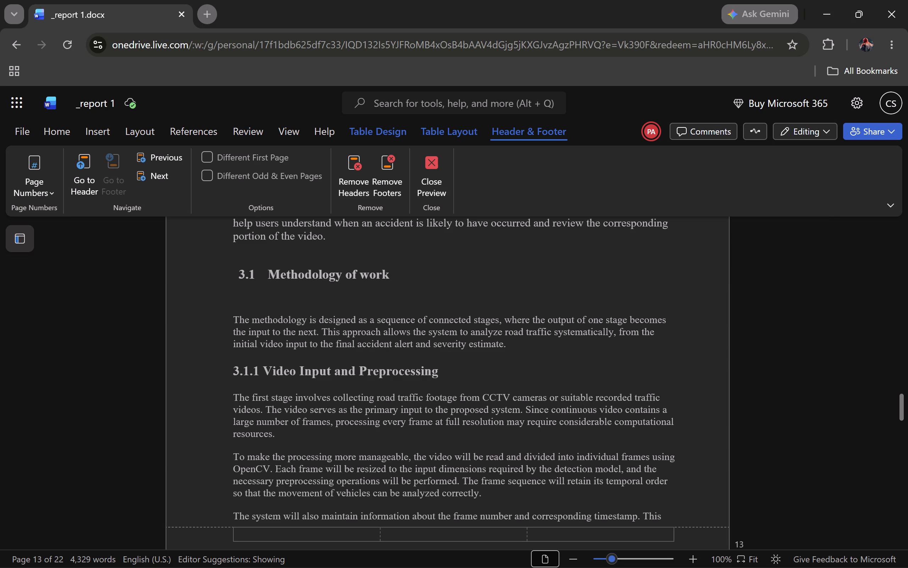
key("Up")
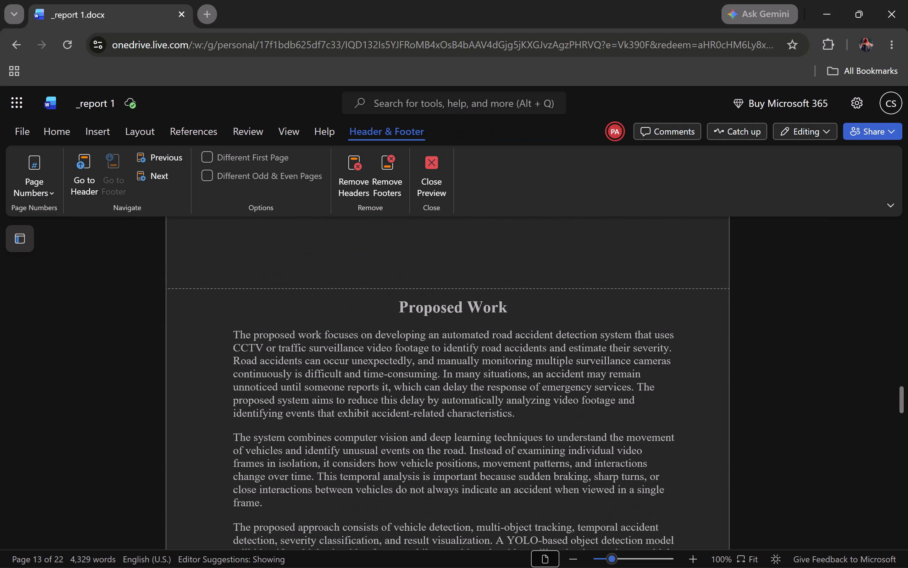
key("Down")
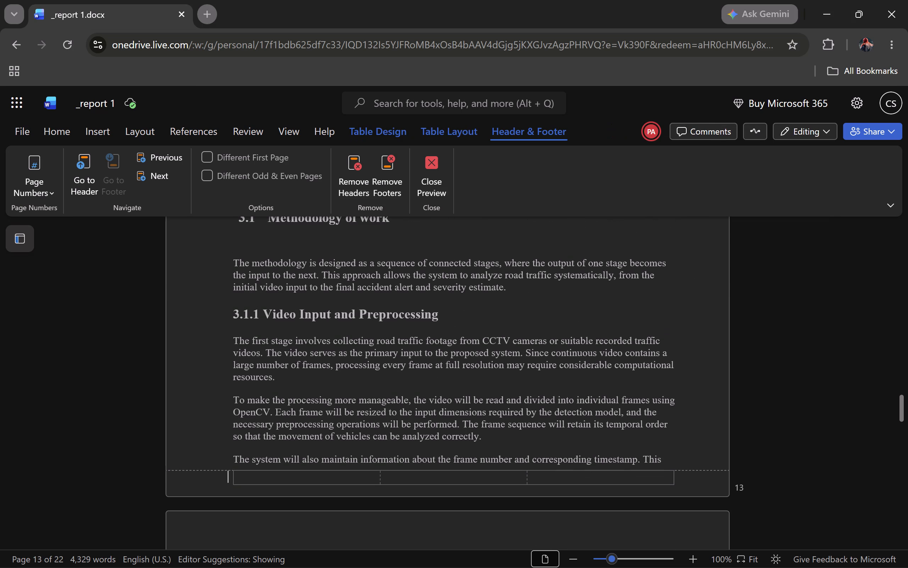
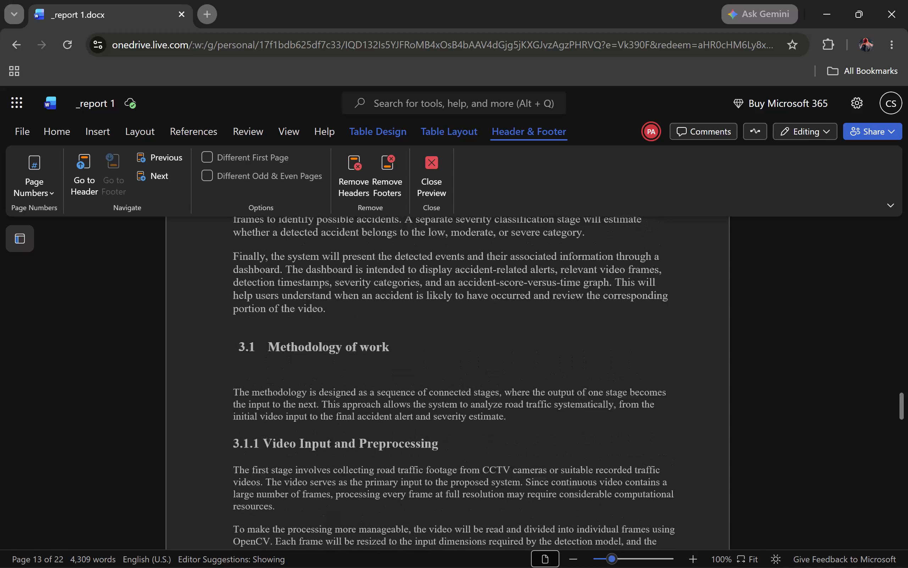
Look over the report pages from the literature text through Problem Statement to Proposed Work and section 3.1, comparing their headings and header areas.
scroll(524, 297, "down", 1)
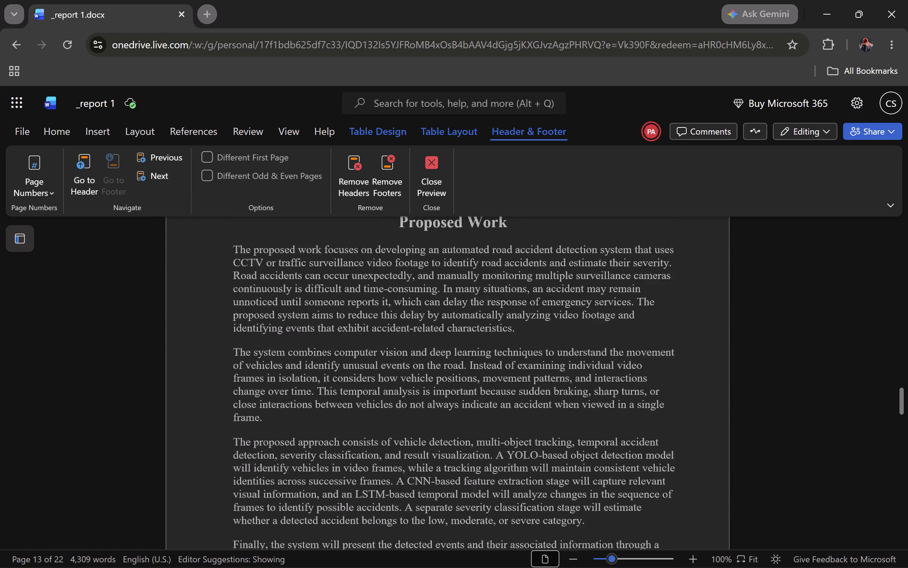
scroll(524, 297, "down", 1)
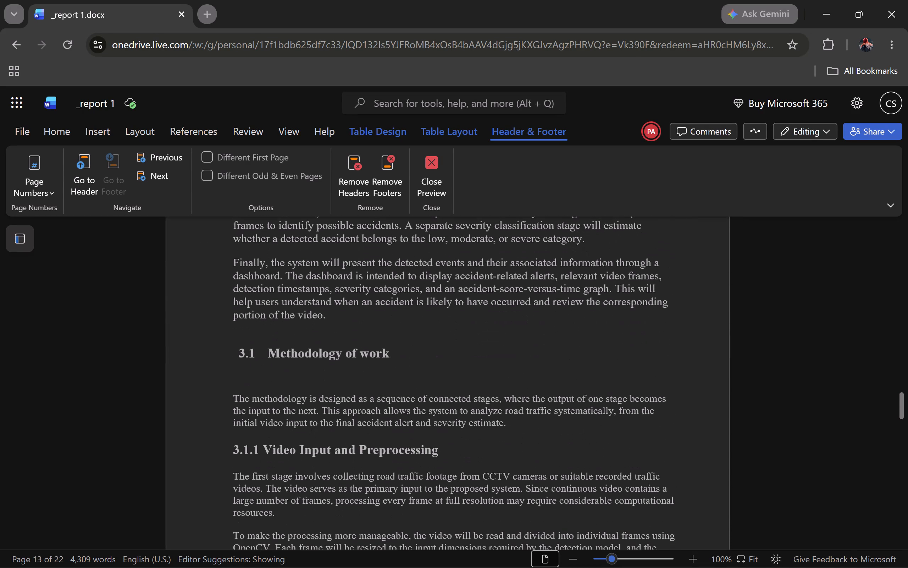
left_click_drag(401, 351, 369, 348)
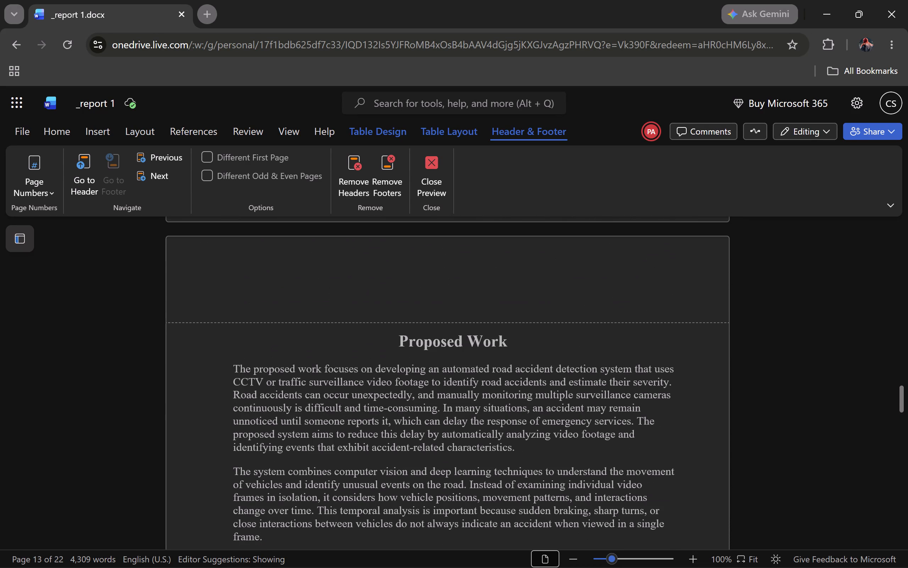
scroll(369, 348, "up", 8)
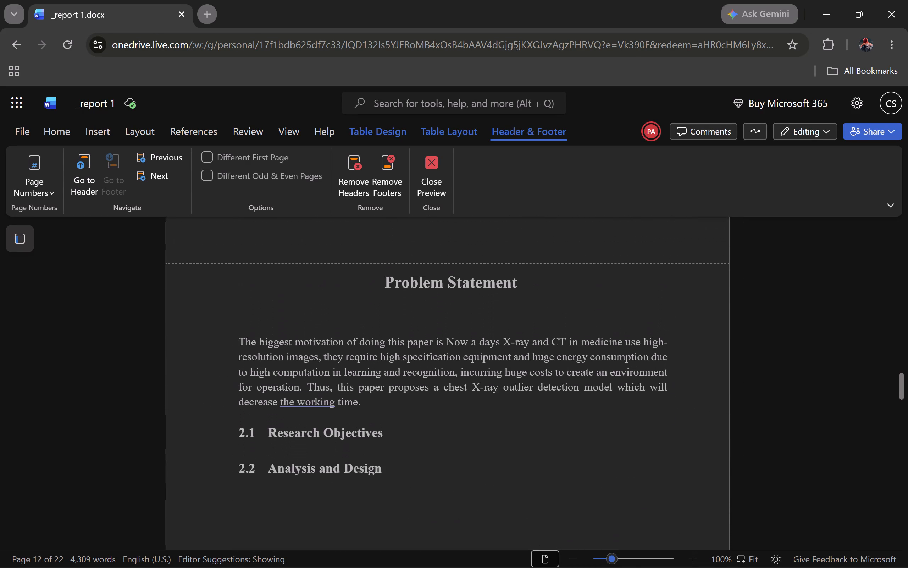
scroll(369, 348, "down", 4)
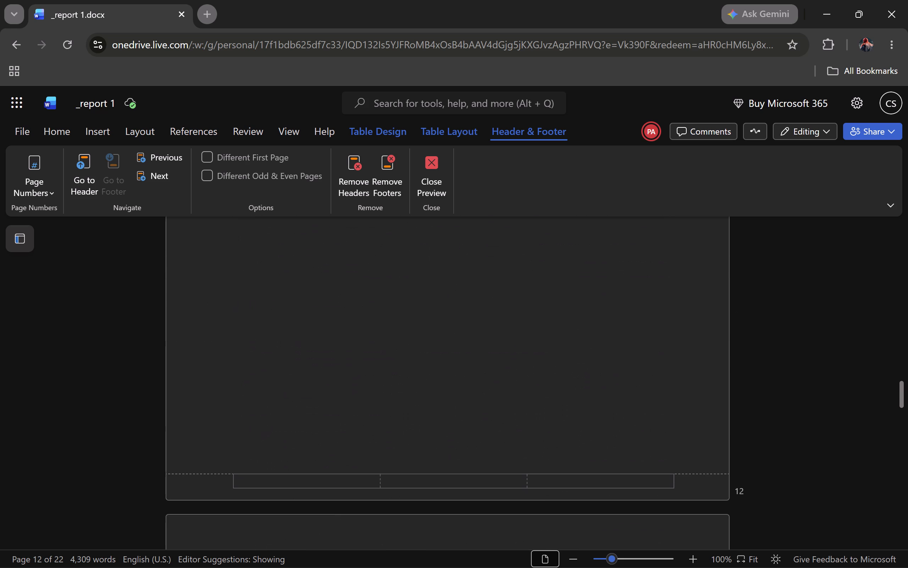
scroll(369, 348, "down", 2)
scroll(369, 348, "right", 1)
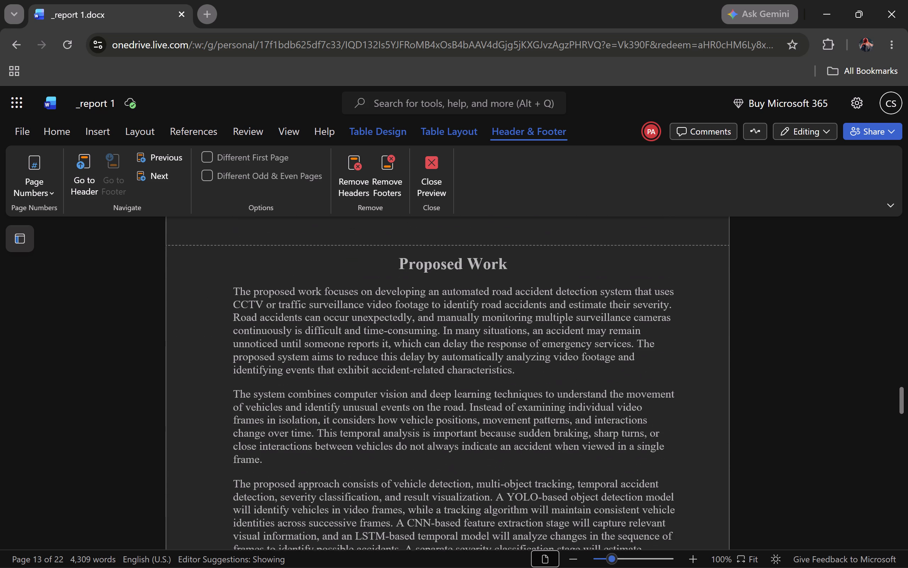
scroll(369, 348, "right", 1)
scroll(369, 348, "down", 3)
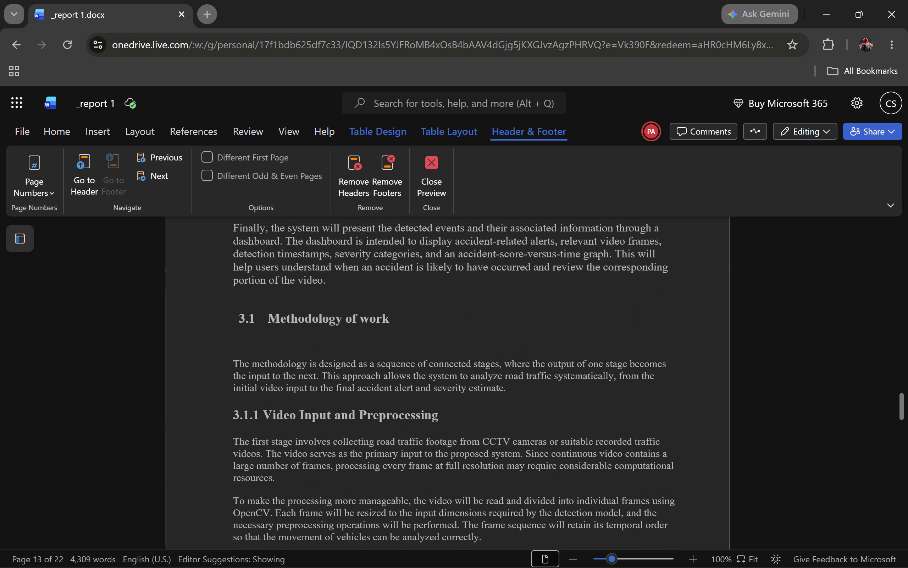
scroll(369, 348, "up", 10)
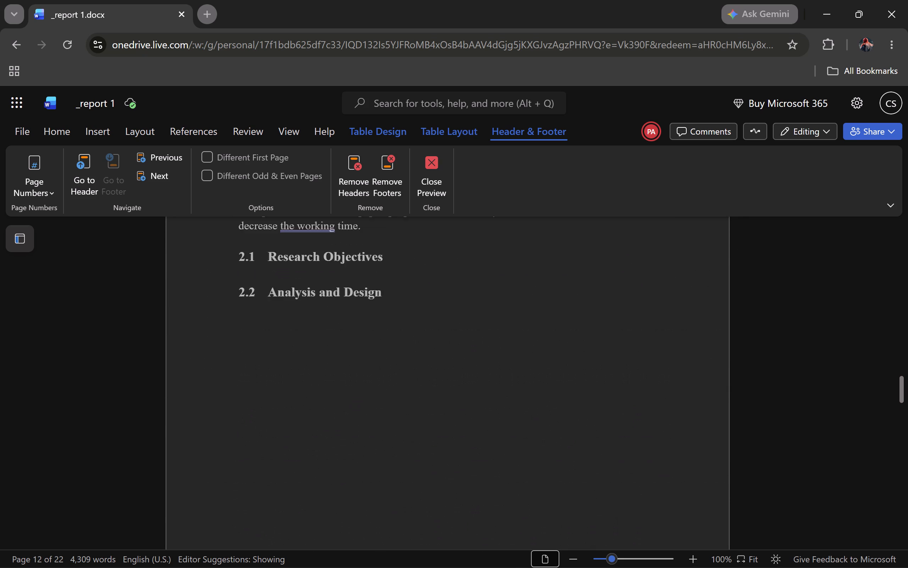
scroll(369, 348, "up", 7)
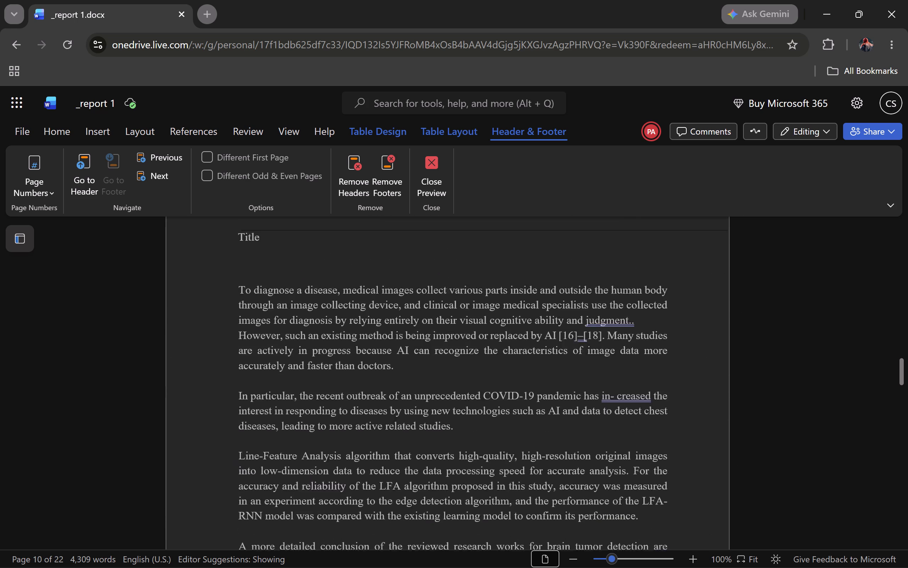
scroll(369, 348, "up", 2)
scroll(369, 348, "down", 11)
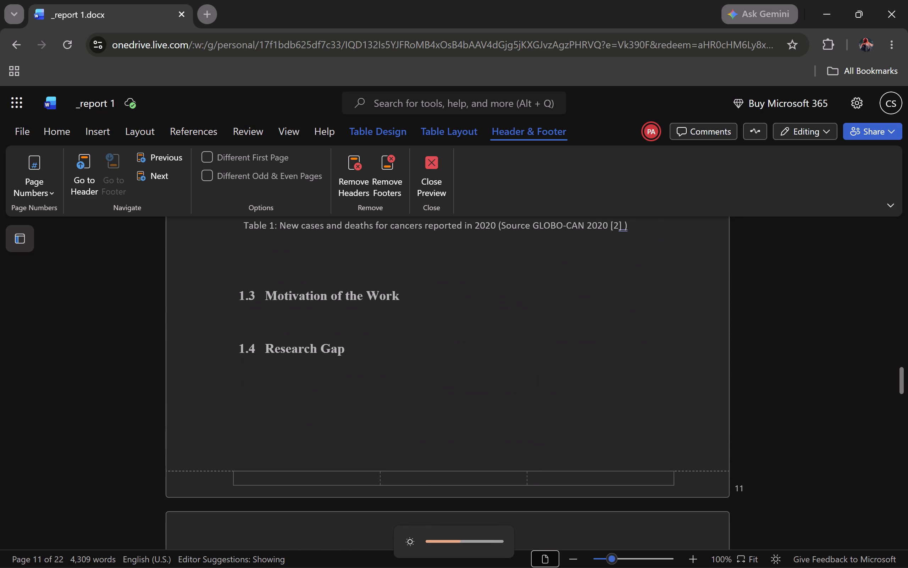
scroll(369, 348, "down", 9)
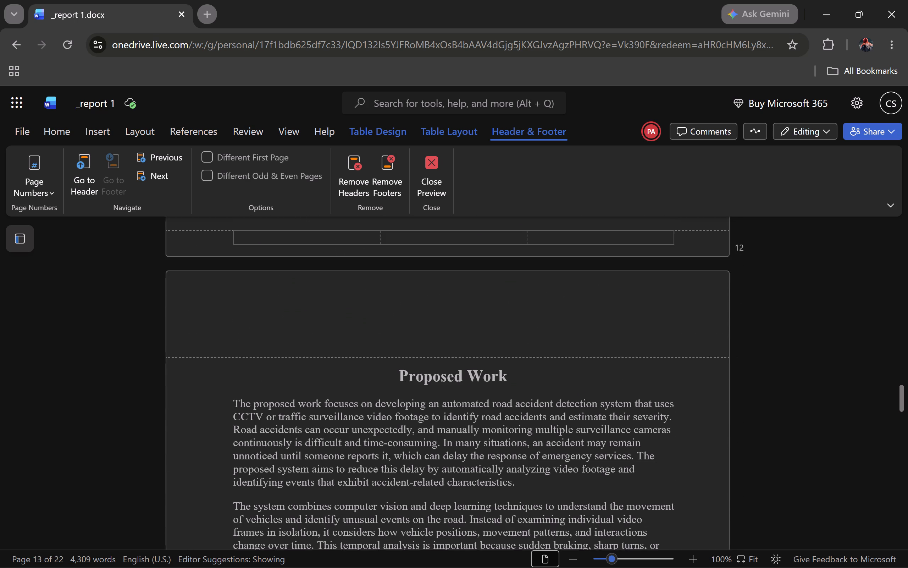
scroll(369, 348, "down", 4)
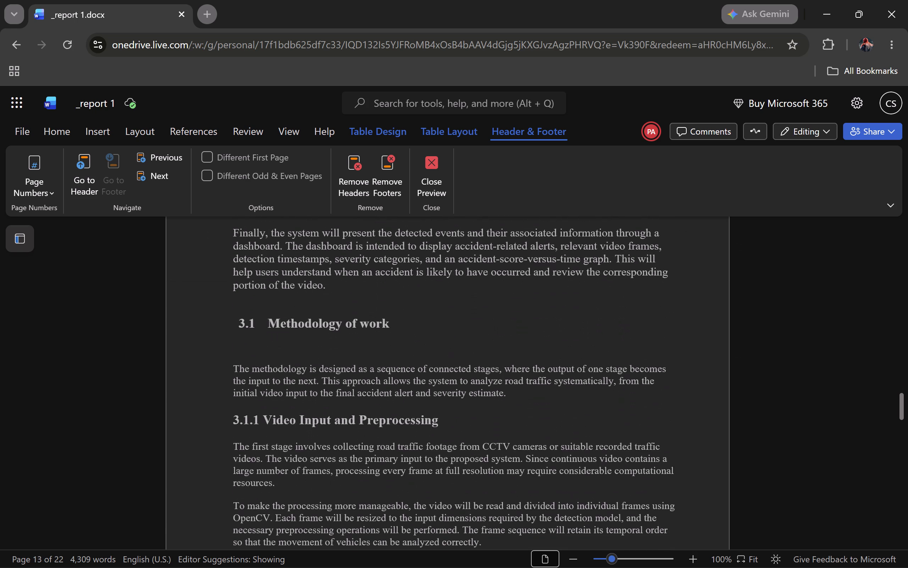
scroll(369, 348, "down", 2)
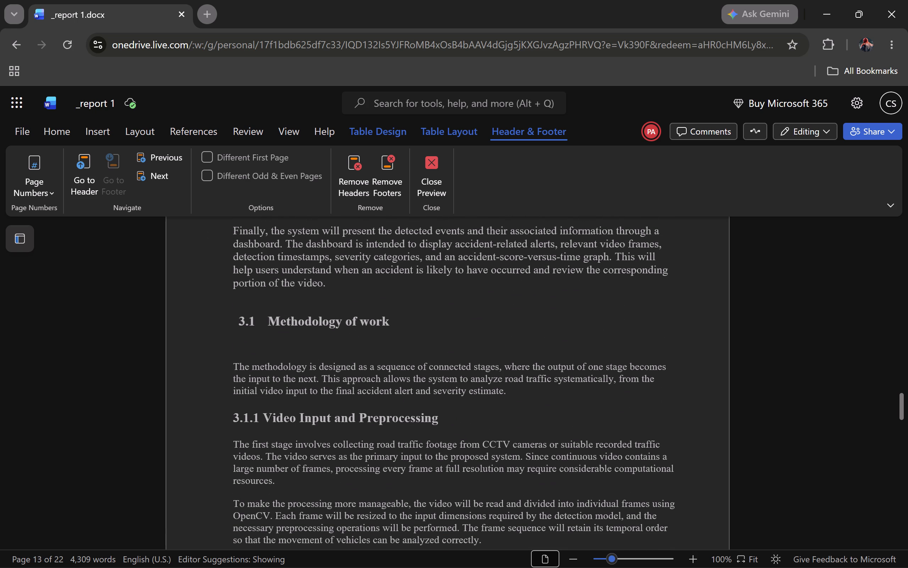
scroll(369, 348, "down", 1)
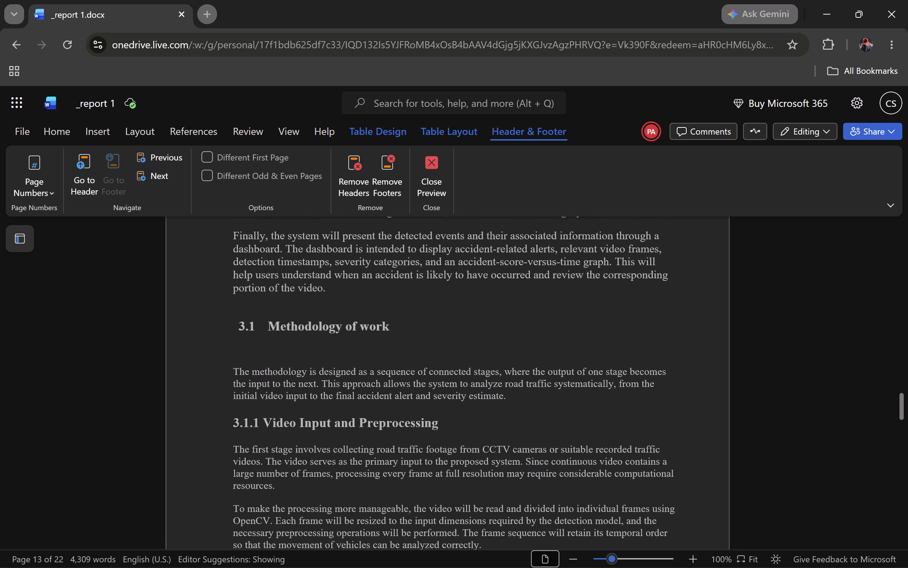
scroll(369, 348, "down", 1)
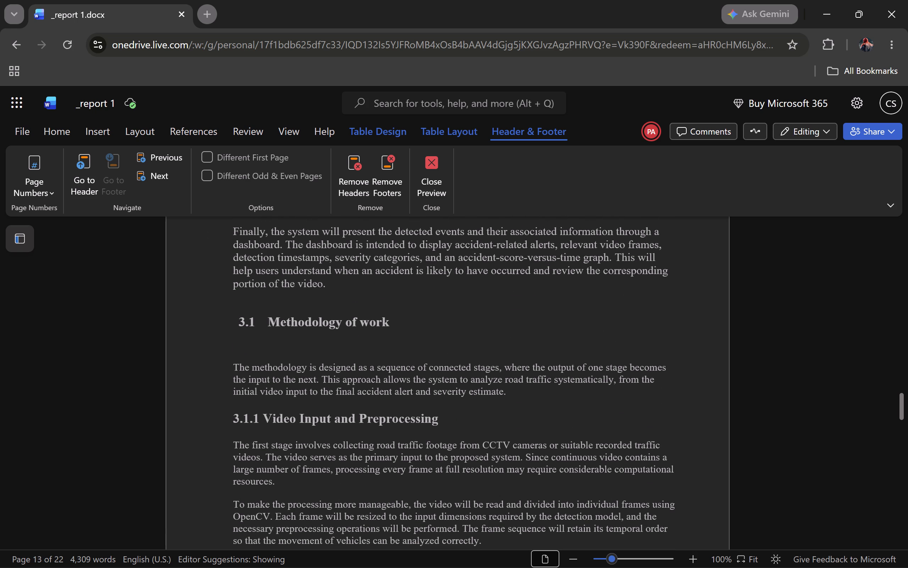
scroll(369, 348, "down", 2)
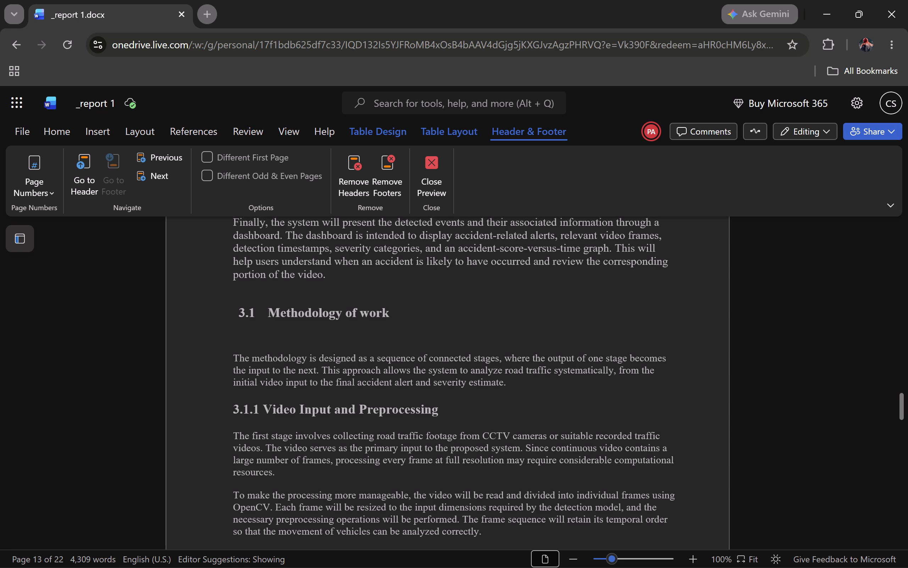
scroll(369, 348, "down", 2)
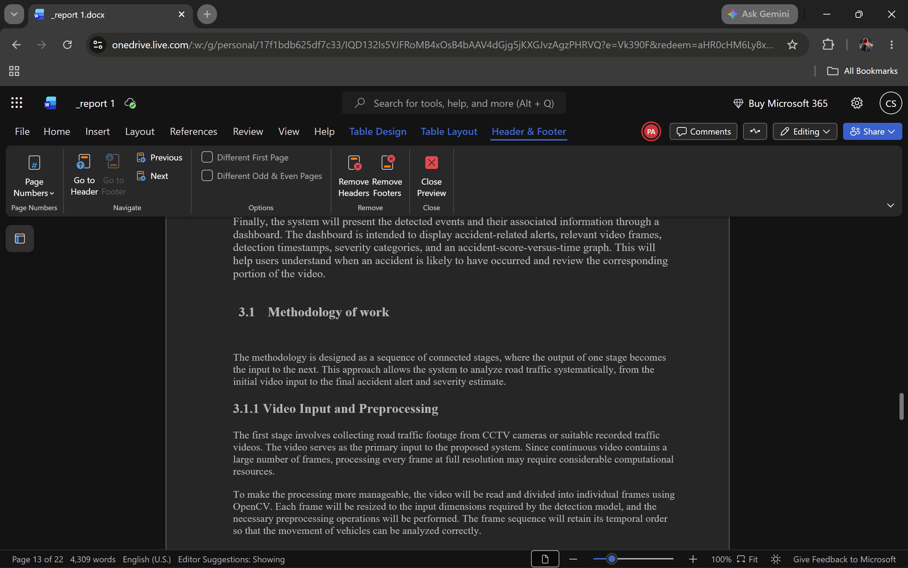
scroll(369, 348, "down", 1)
Enter "Chapter 3" as the header text above the Proposed Work title.
left_click(369, 348)
scroll(369, 348, "up", 3)
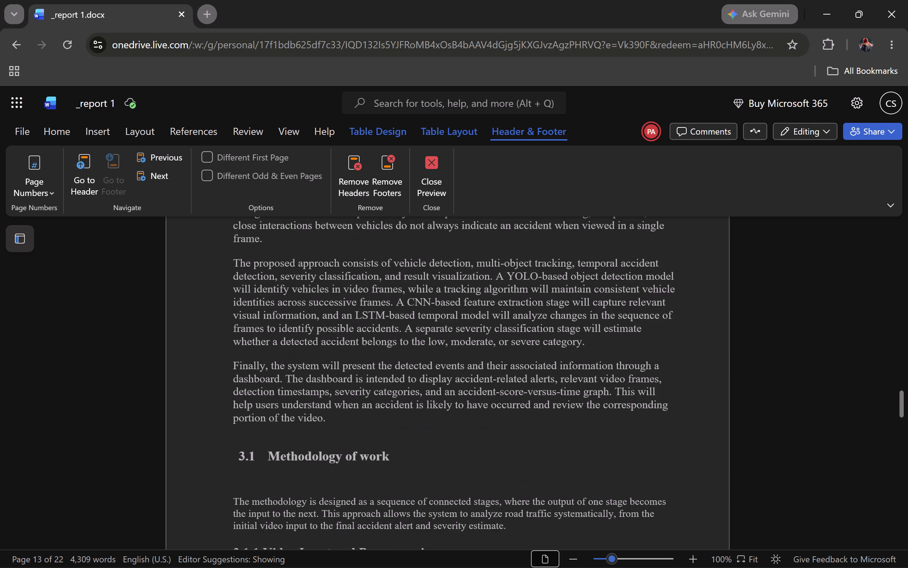
scroll(369, 348, "up", 2)
left_click(403, 261)
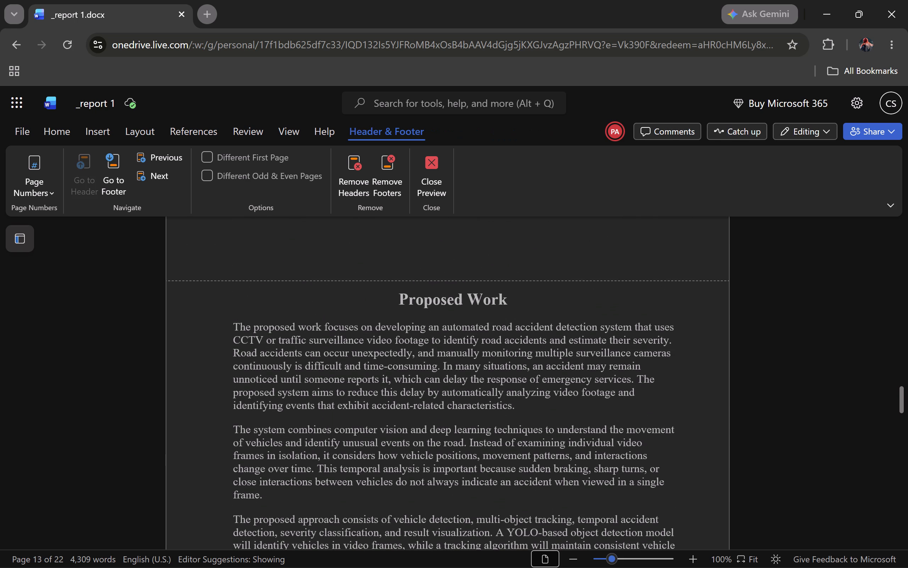
left_click(69, 130)
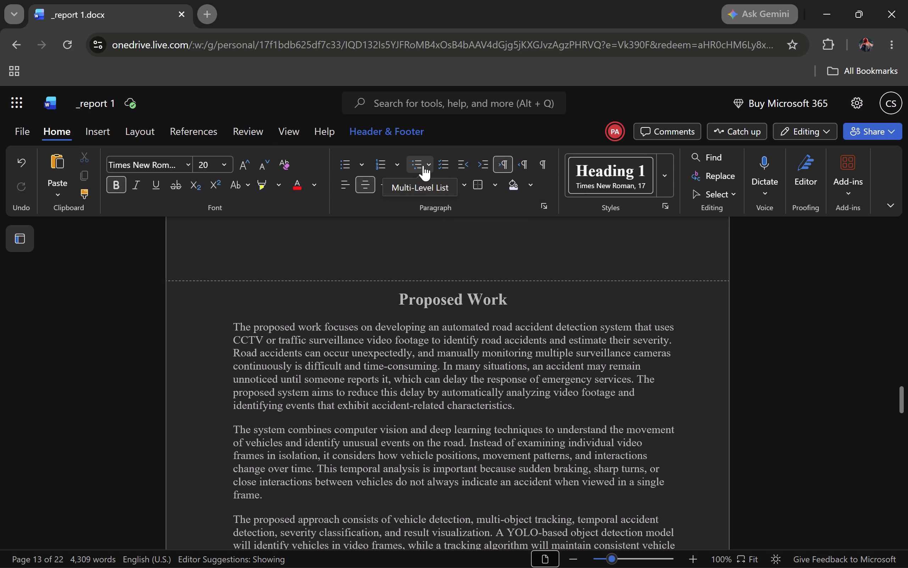
key("c")
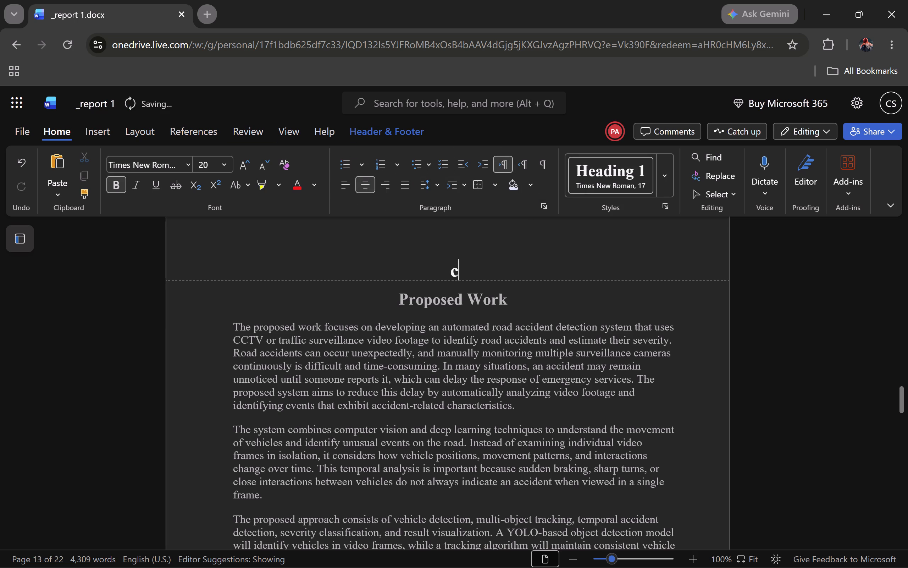
key("BackSpace")
type("Chapter 3")
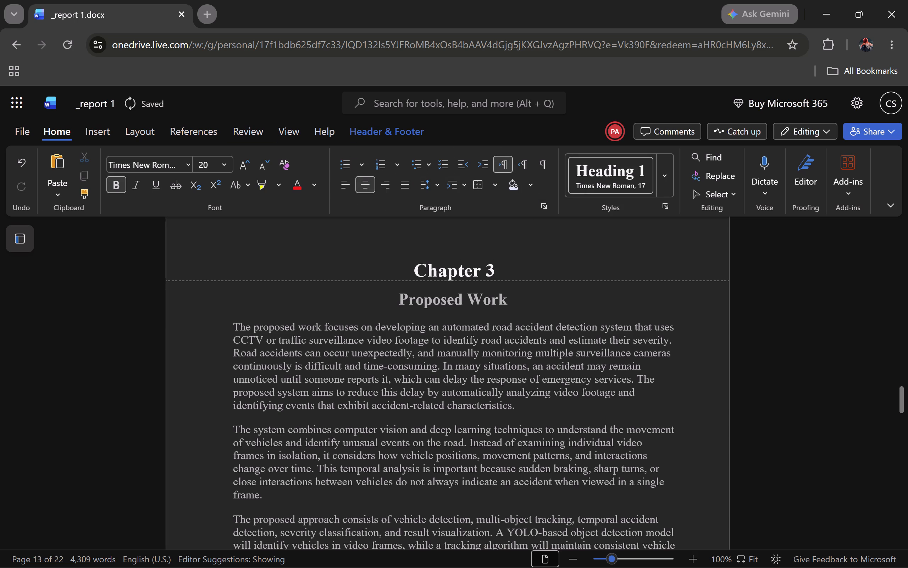
Return from the header to the body and check the font formatting of the "Chapter 3", "Proposed Work" and "Methodology of work" headings.
left_click_drag(537, 271, 422, 266)
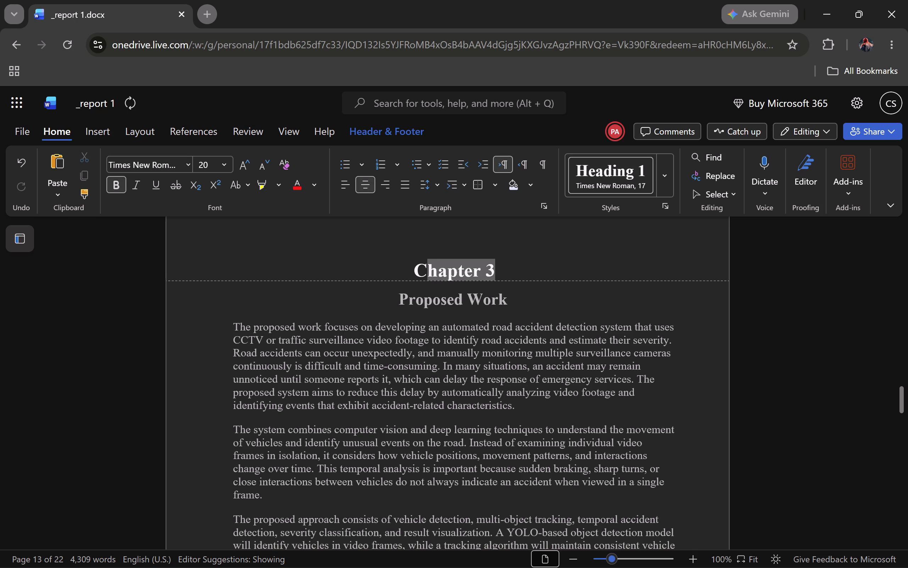
left_click_drag(422, 266, 417, 268)
left_click(512, 296)
left_click(512, 296)
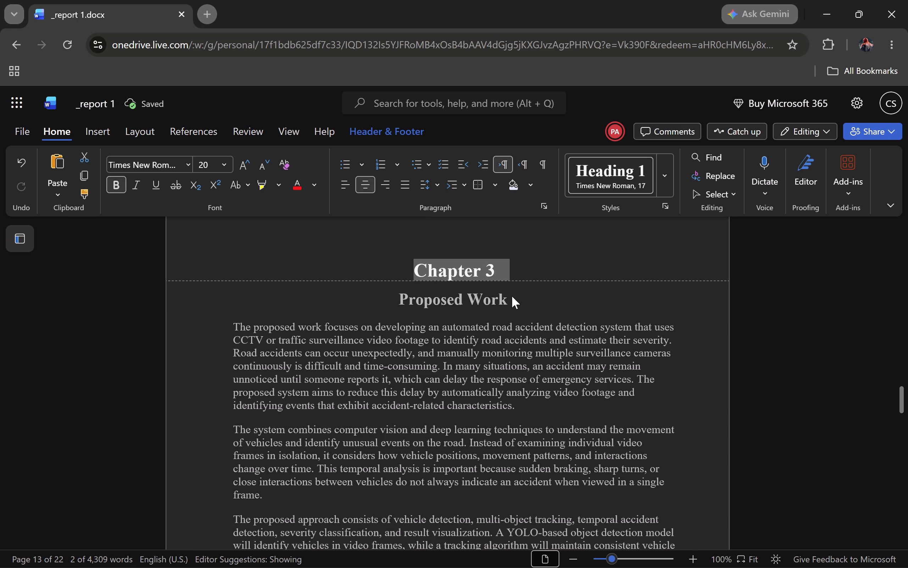
double_click(512, 296)
left_click(518, 312)
left_click_drag(518, 312, 403, 296)
left_click(403, 296)
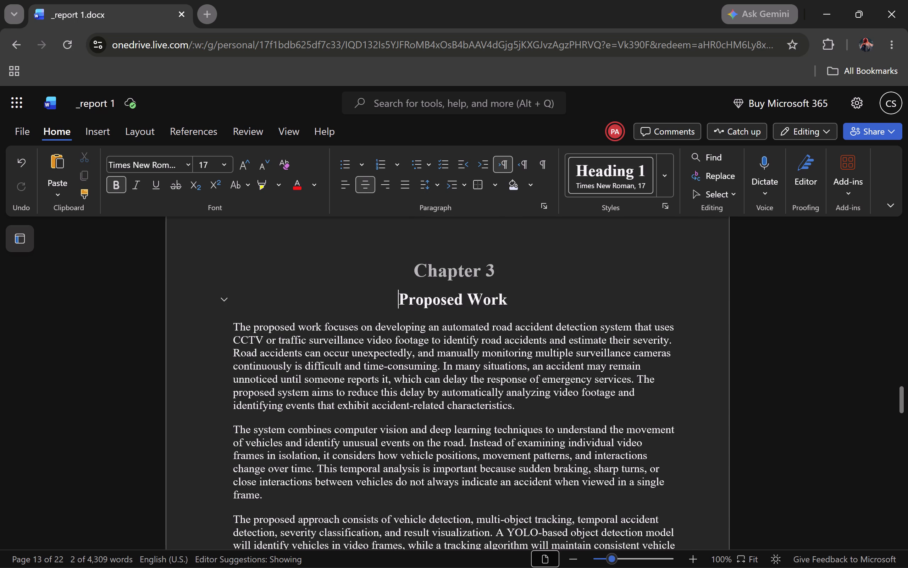
scroll(403, 296, "down", 5)
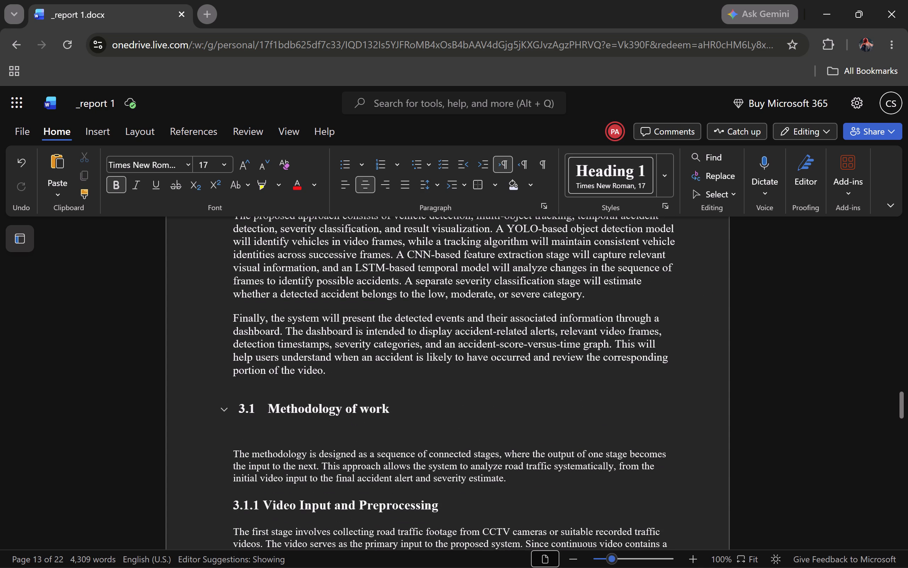
left_click_drag(398, 411, 251, 406)
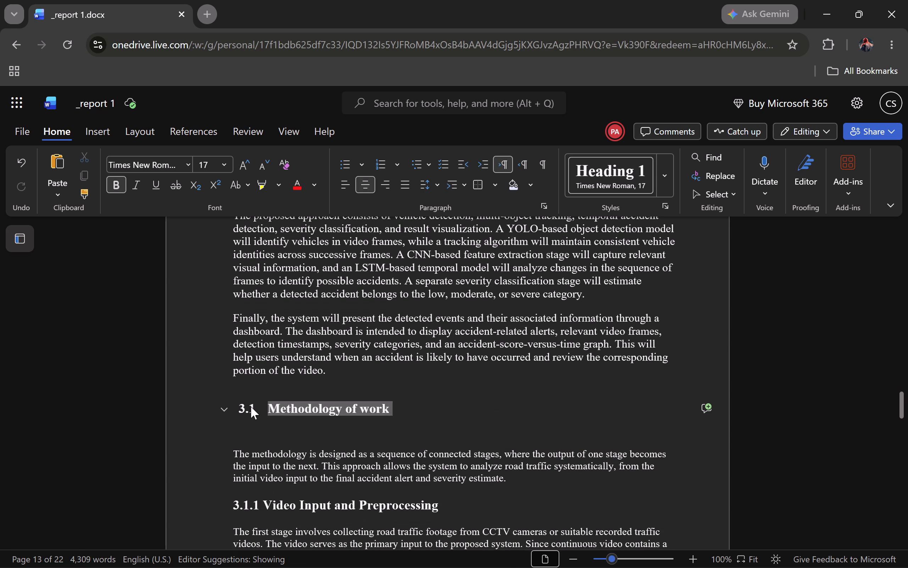
left_click_drag(251, 406, 242, 404)
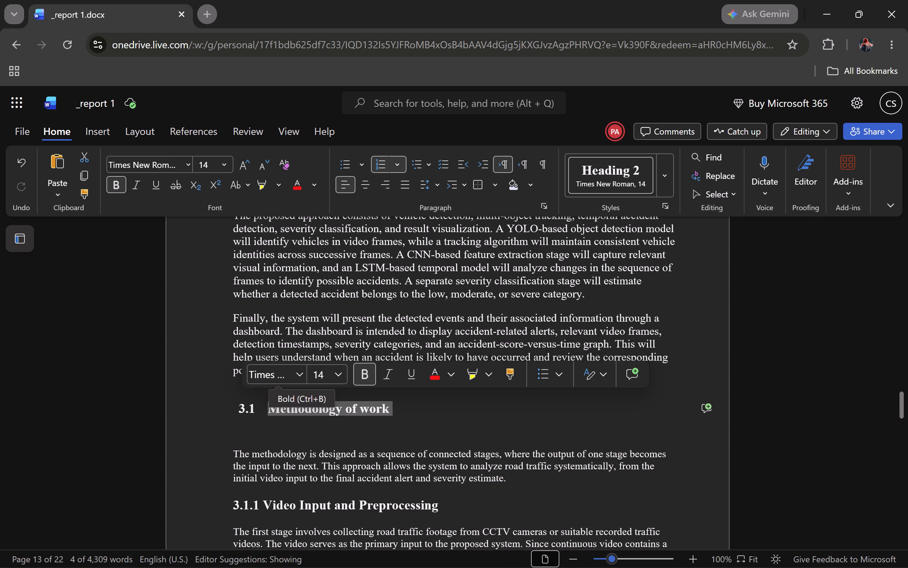
left_click(422, 430)
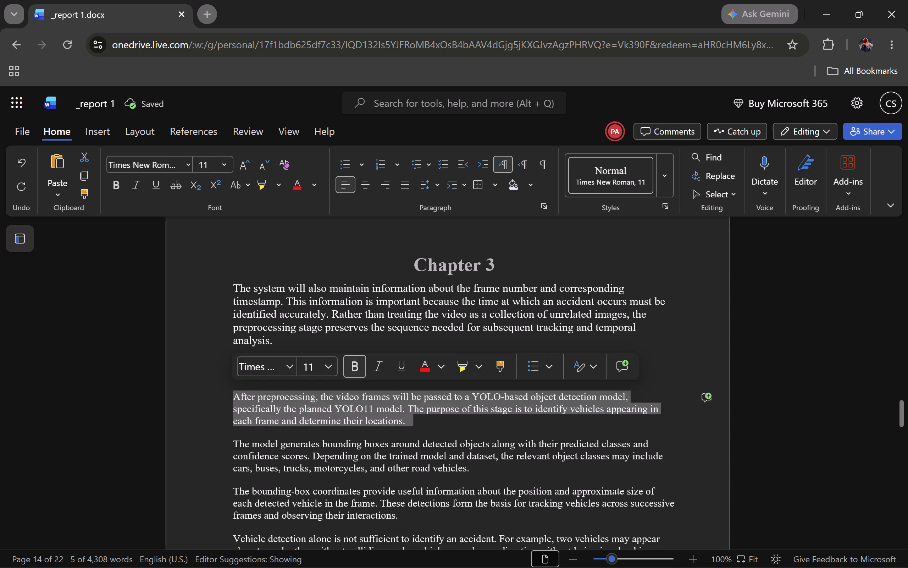
scroll(232, 396, "down", 2)
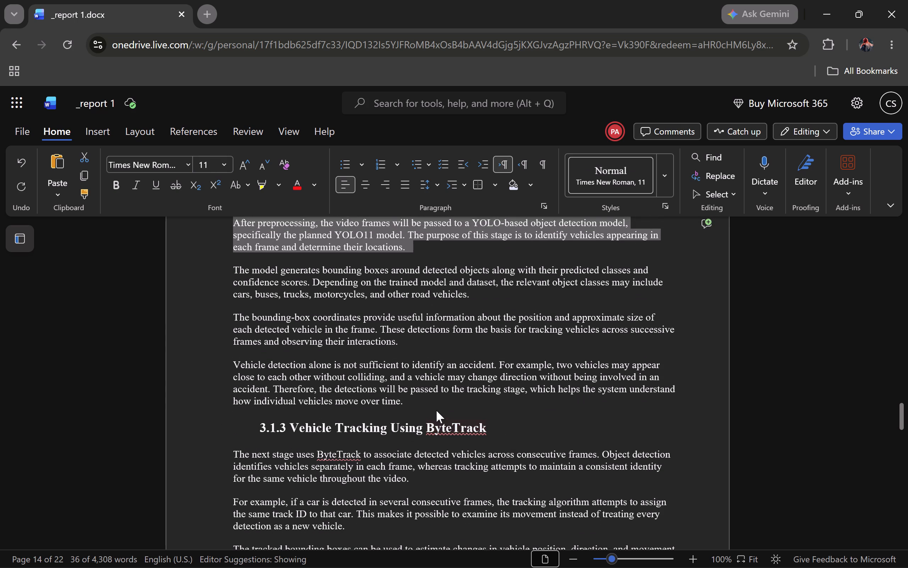
left_click(432, 407)
left_click(432, 407)
left_click_drag(432, 407, 400, 355)
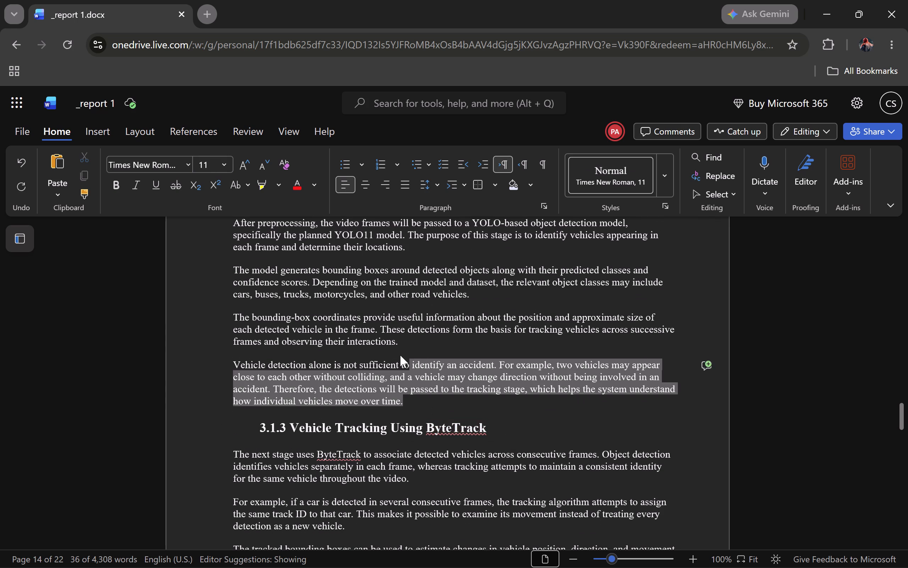
left_click_drag(400, 355, 354, 219)
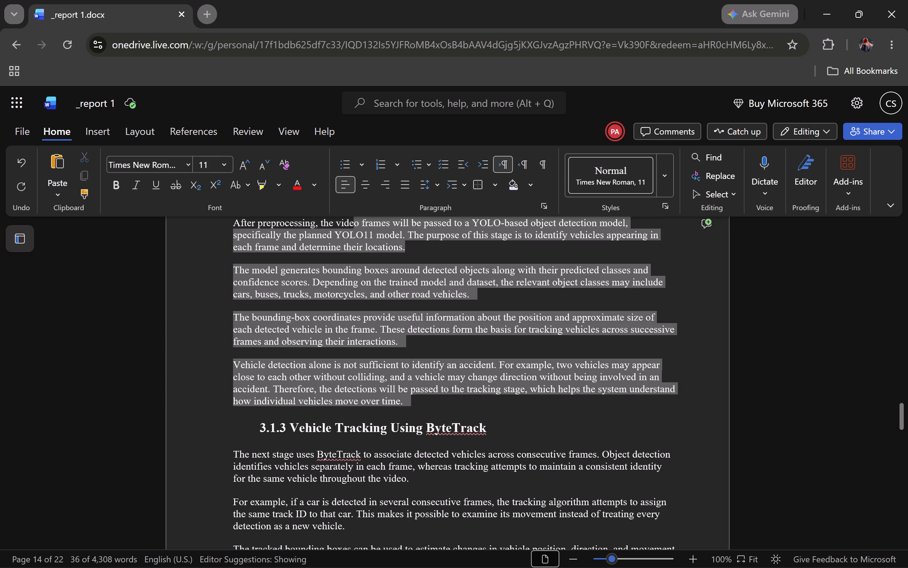
left_click_drag(354, 219, 247, 362)
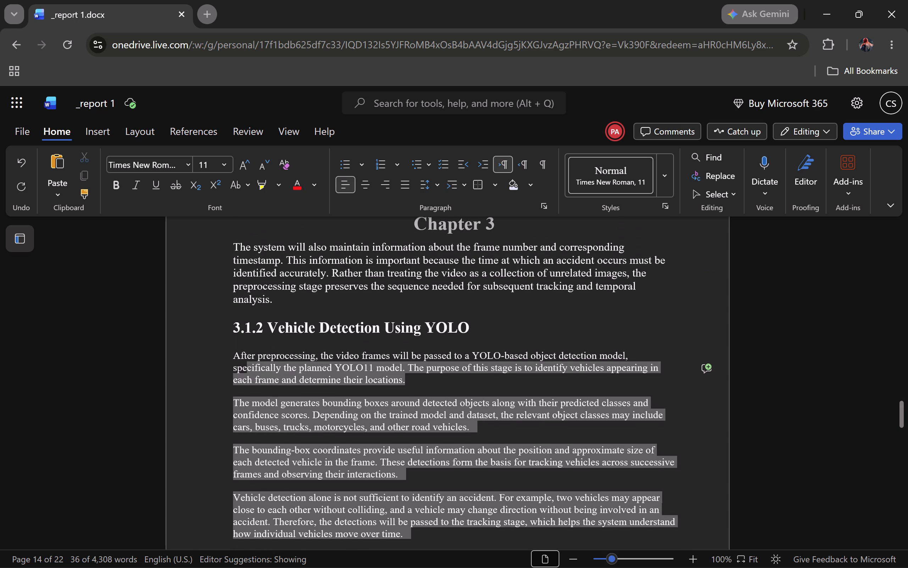
left_click_drag(247, 362, 234, 353)
left_click(228, 166)
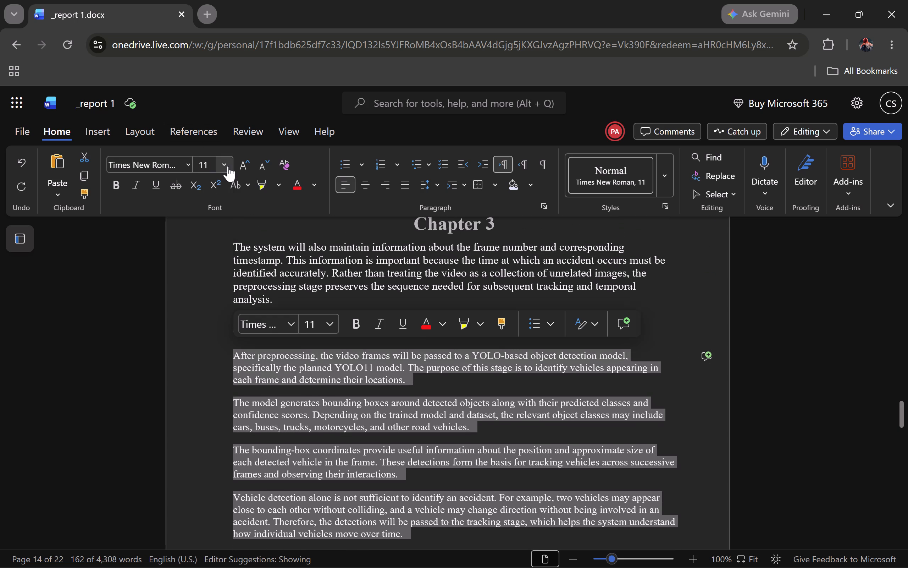
left_click(219, 265)
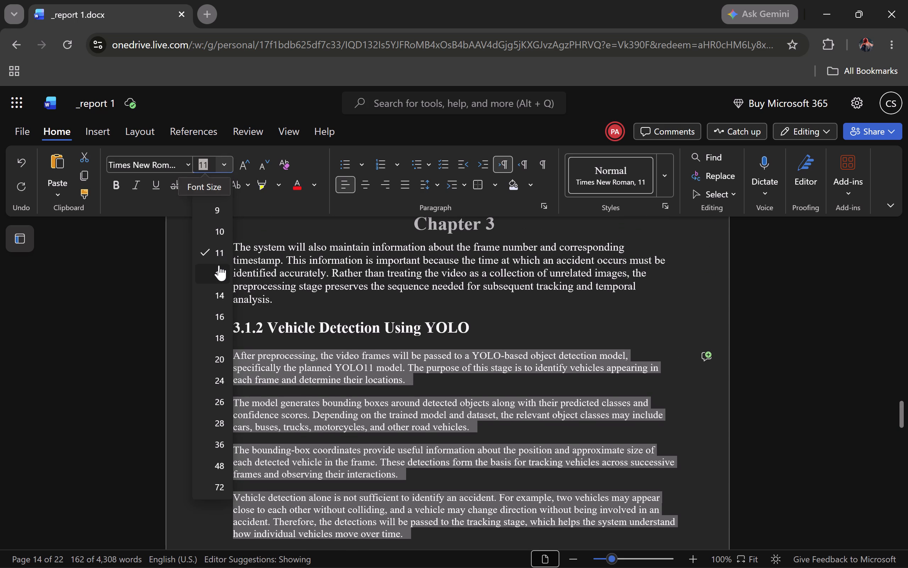
left_click(532, 323)
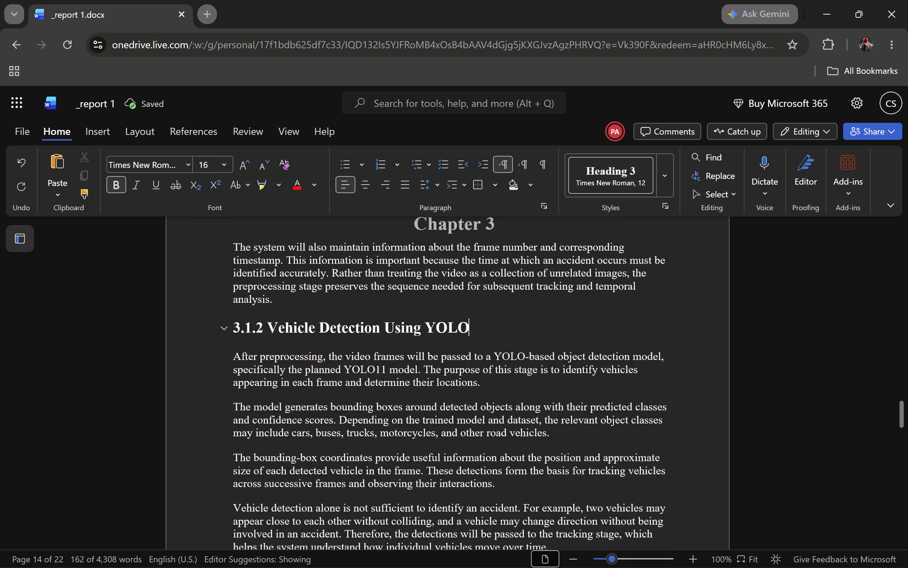
Remove the indent before the 3.1.3 Vehicle Tracking Using ByteTrack heading and set its font size to 16.
scroll(532, 323, "down", 2)
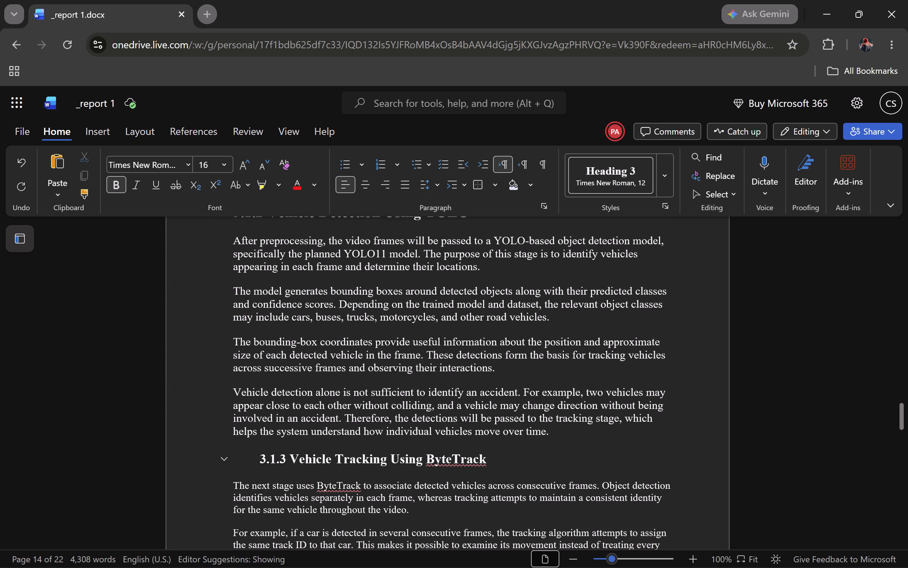
left_click(255, 461)
key("BackSpace")
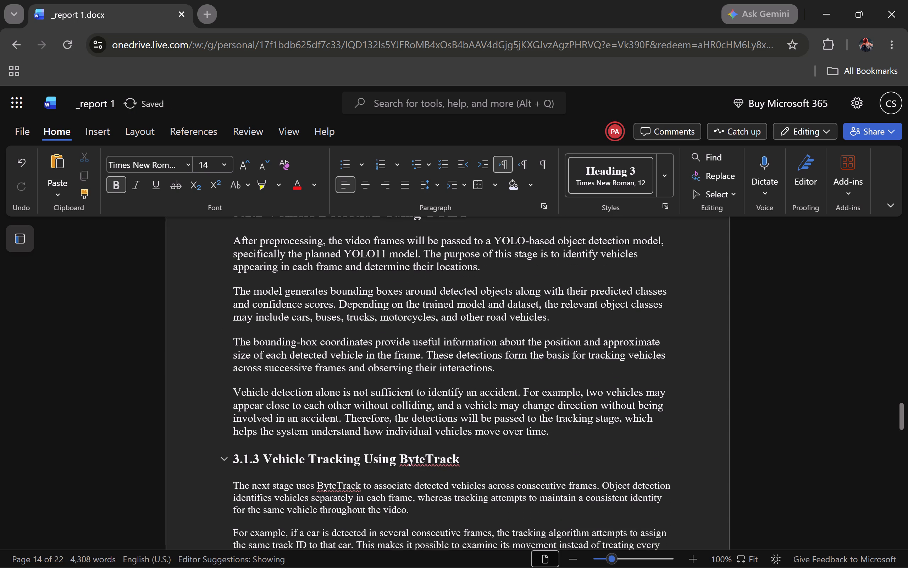
left_click(475, 465)
left_click_drag(475, 465, 449, 463)
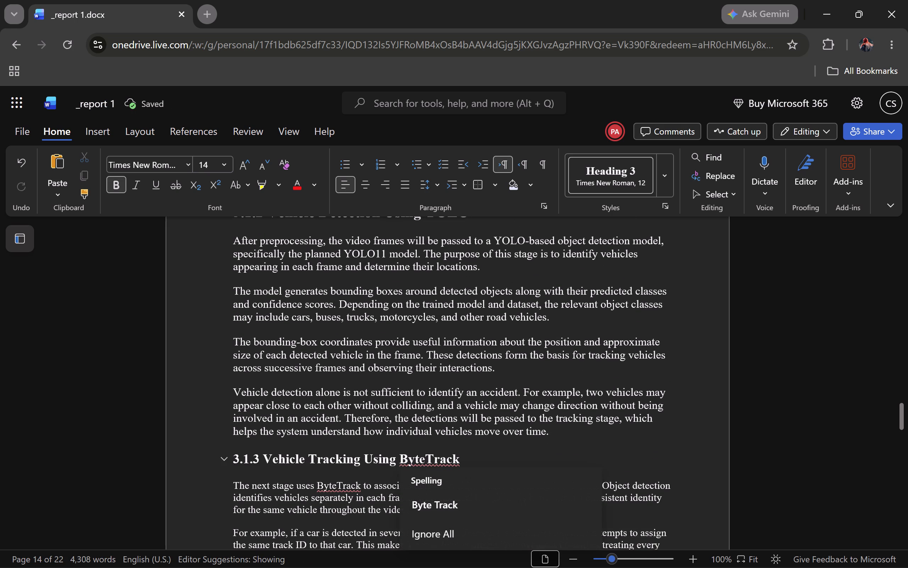
left_click_drag(449, 463, 234, 465)
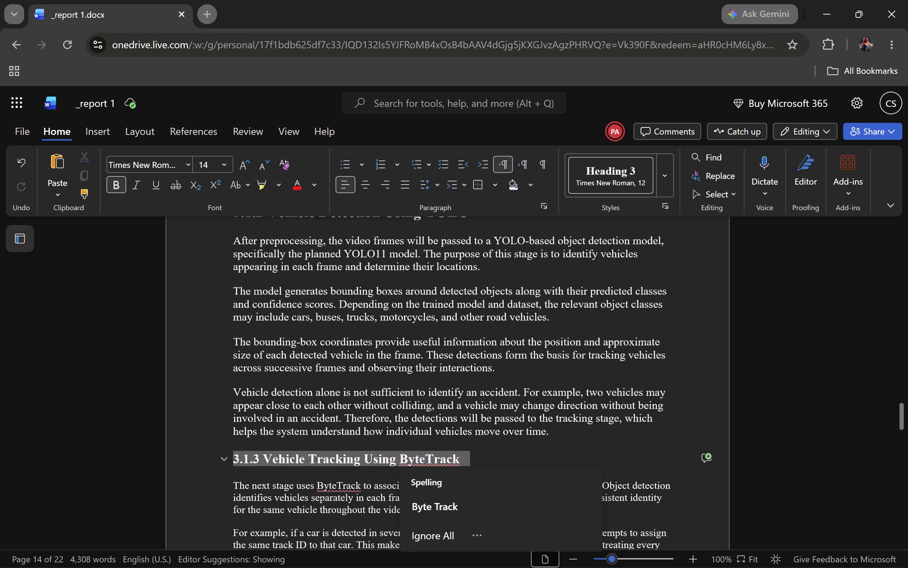
left_click_drag(234, 465, 236, 465)
left_click(223, 168)
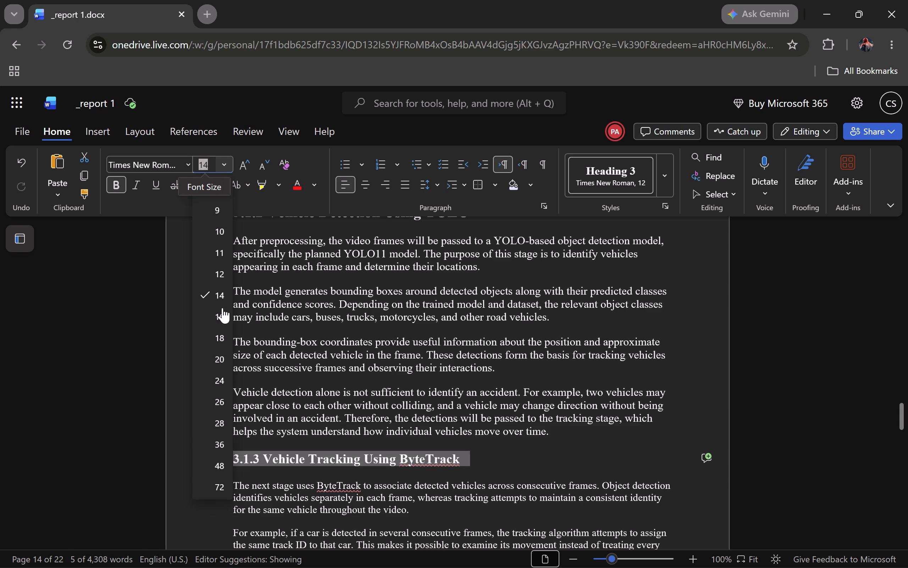
left_click(222, 312)
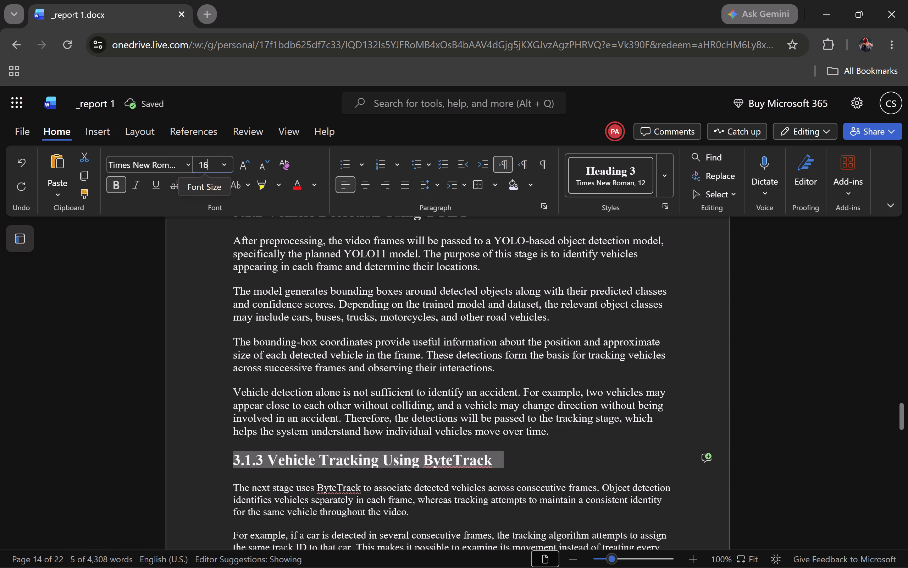
left_click(169, 454)
Set the font size of all four 3.1.3 body paragraphs, from "The next stage uses" through "a possible accident", to 12.
scroll(169, 454, "down", 2)
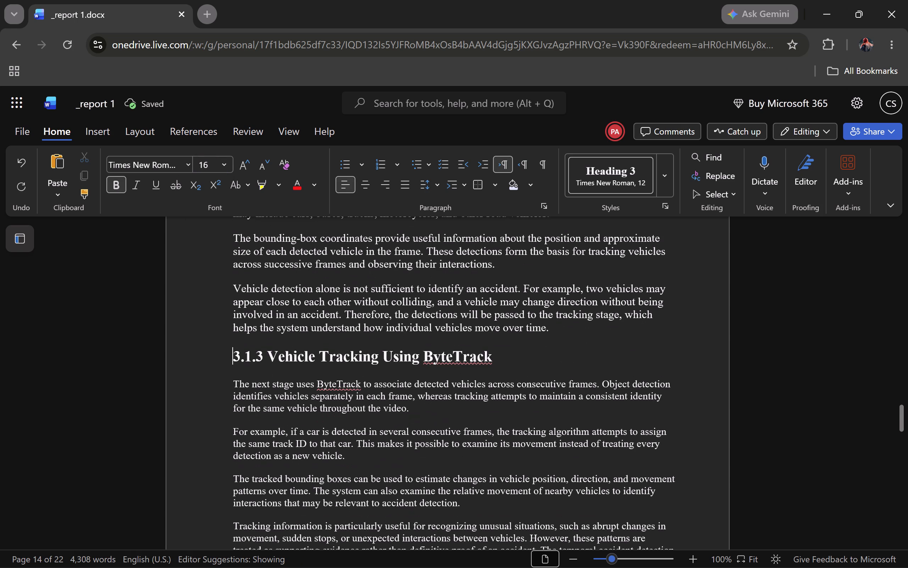
left_click(231, 381)
left_click_drag(231, 381, 431, 559)
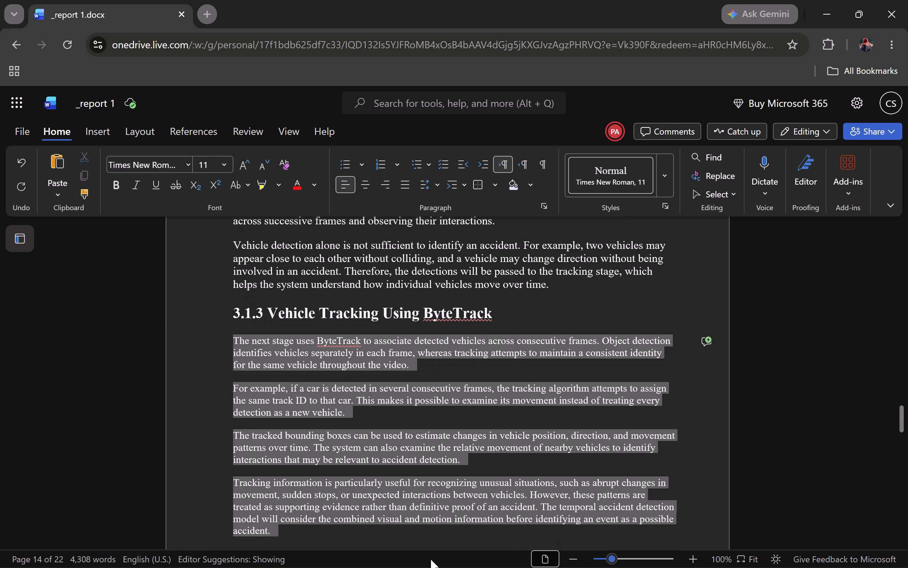
left_click_drag(431, 559, 294, 365)
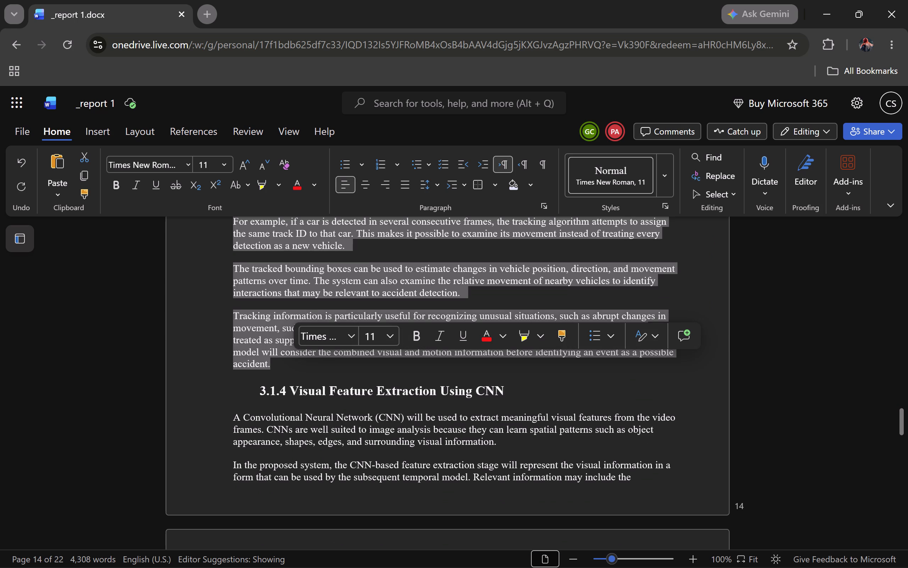
left_click(223, 168)
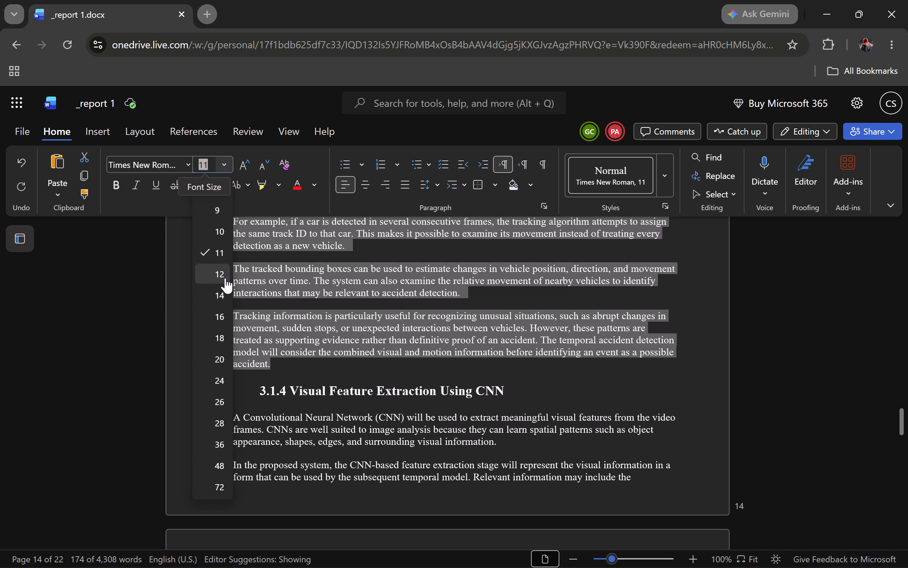
left_click(225, 278)
Set the 3.1.4 Visual Feature Extraction Using CNN heading's font size to 16 and remove the indent before it.
left_click(511, 394)
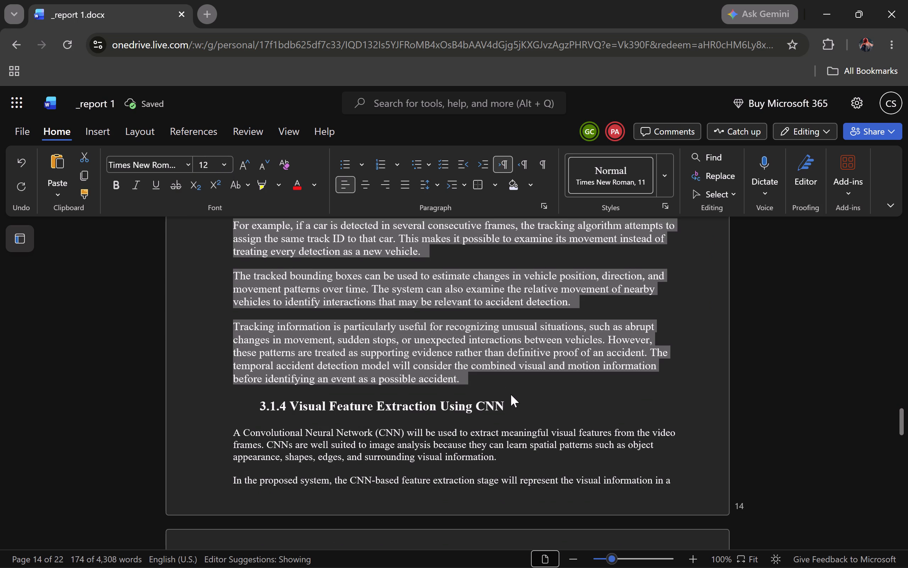
left_click_drag(511, 397, 245, 406)
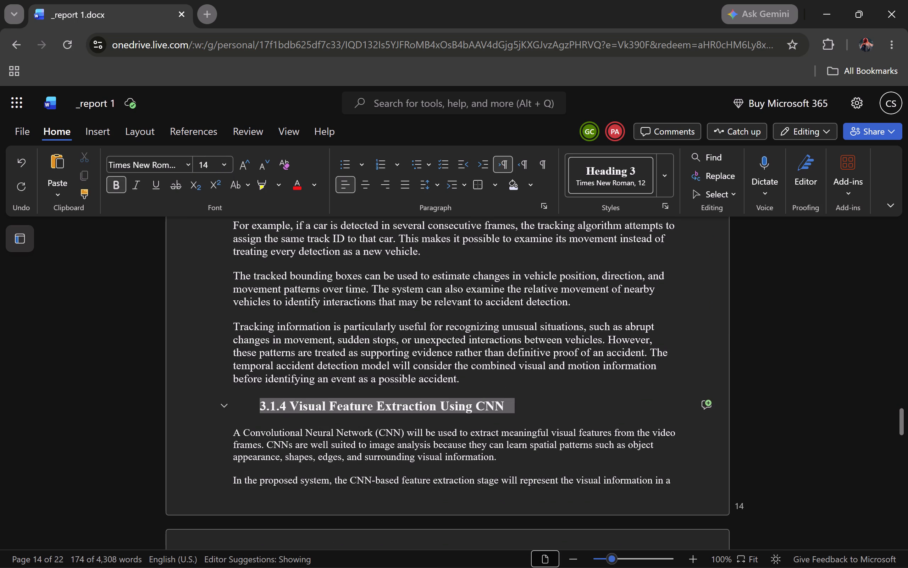
left_click_drag(245, 406, 251, 408)
left_click(220, 161)
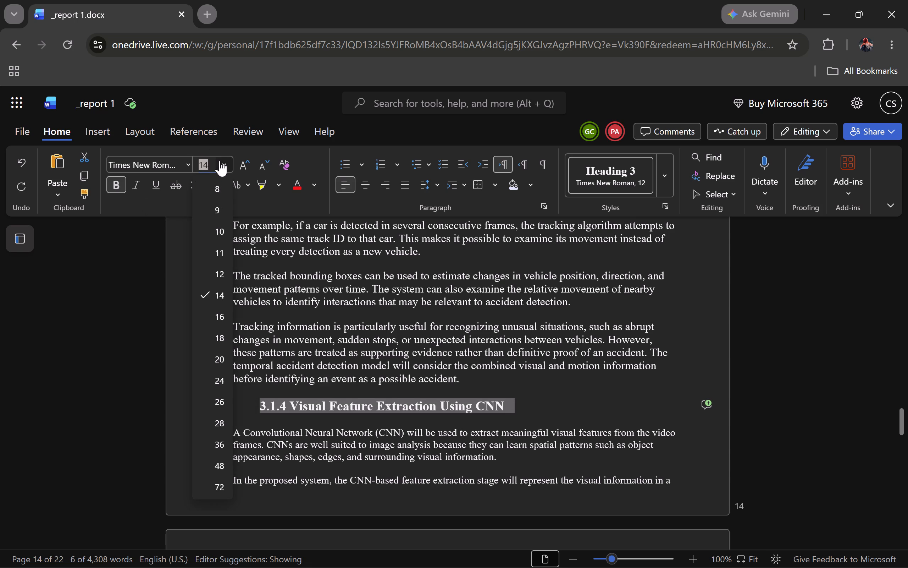
left_click(222, 310)
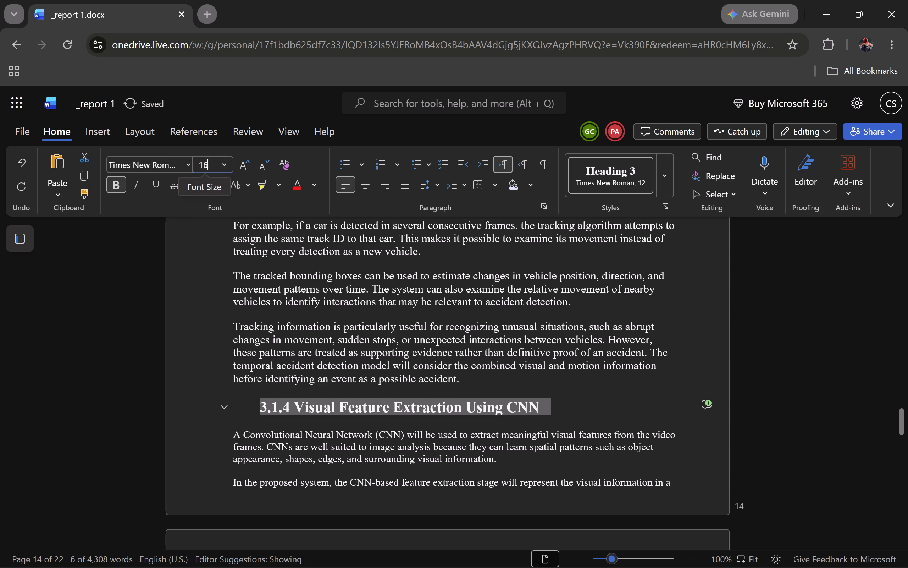
left_click(261, 407)
key("BackSpace")
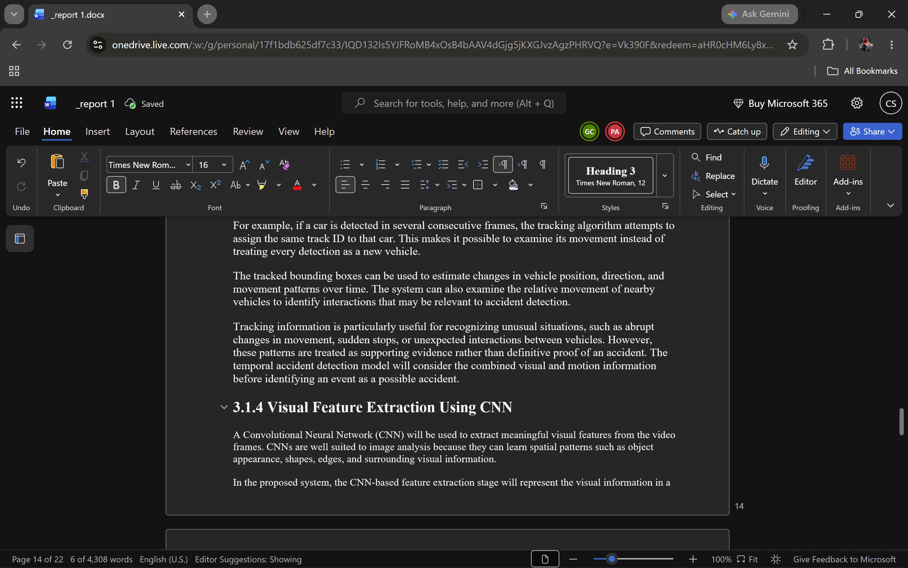
scroll(262, 431, "down", 2)
scroll(262, 431, "up", 1)
scroll(262, 431, "down", 1)
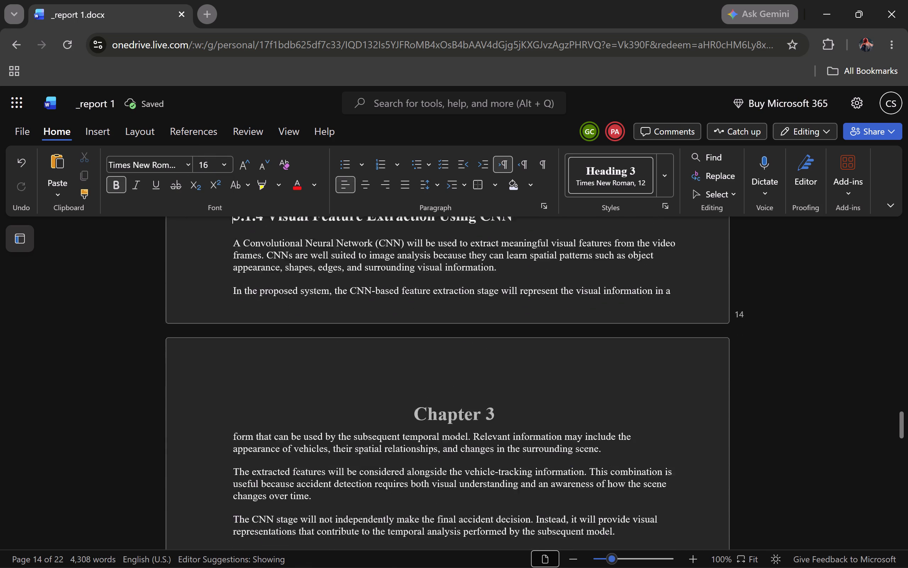
scroll(262, 431, "down", 1)
scroll(262, 431, "up", 3)
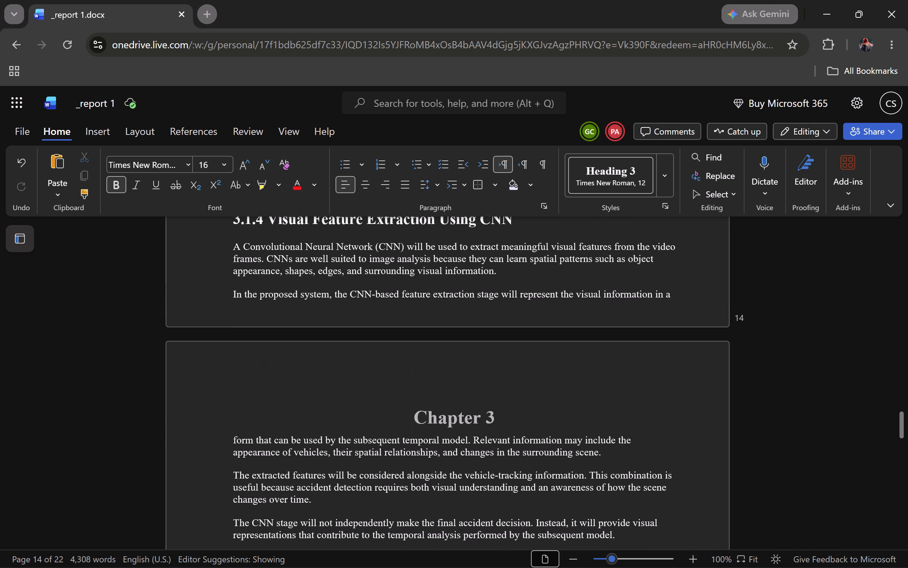
scroll(259, 449, "up", 1)
left_click(232, 246)
left_click_drag(232, 246, 611, 442)
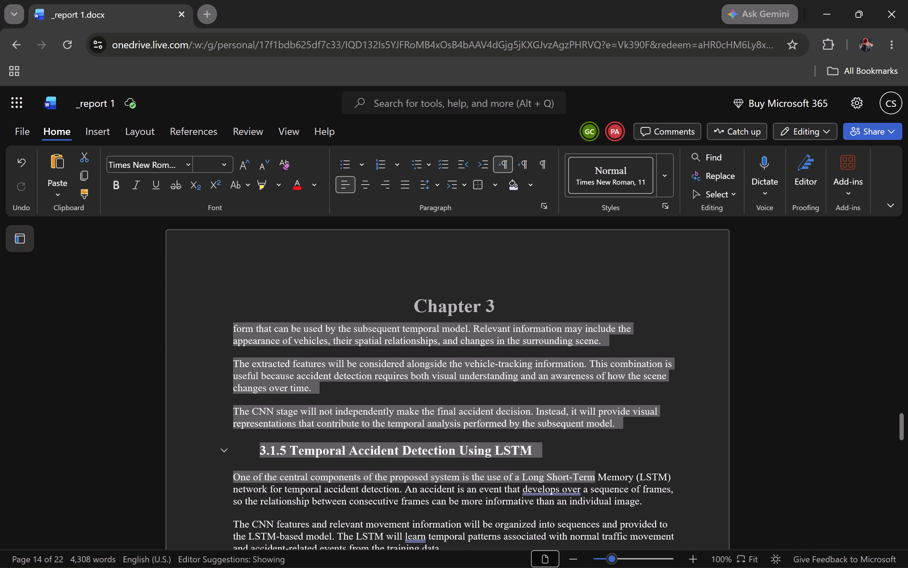
left_click_drag(611, 442, 415, 336)
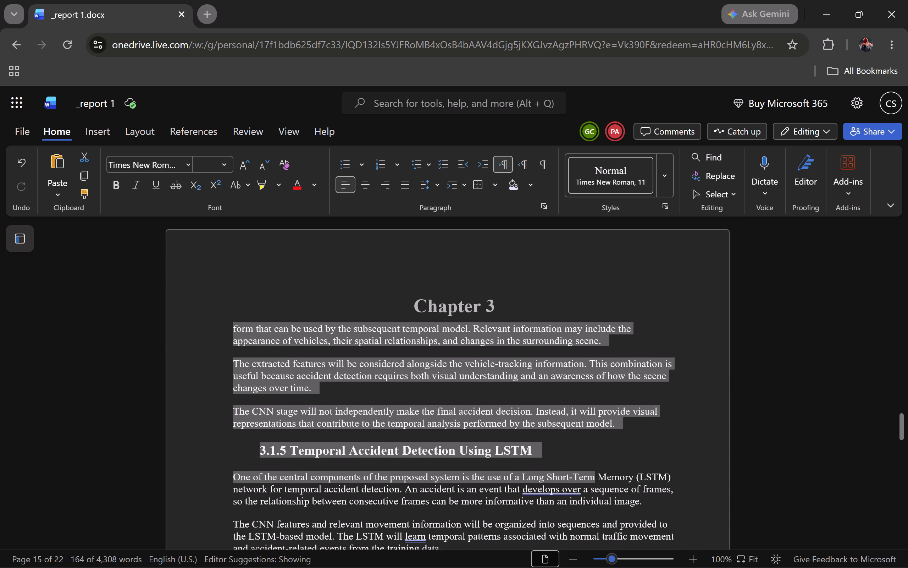
left_click_drag(415, 336, 295, 317)
scroll(295, 317, "up", 1)
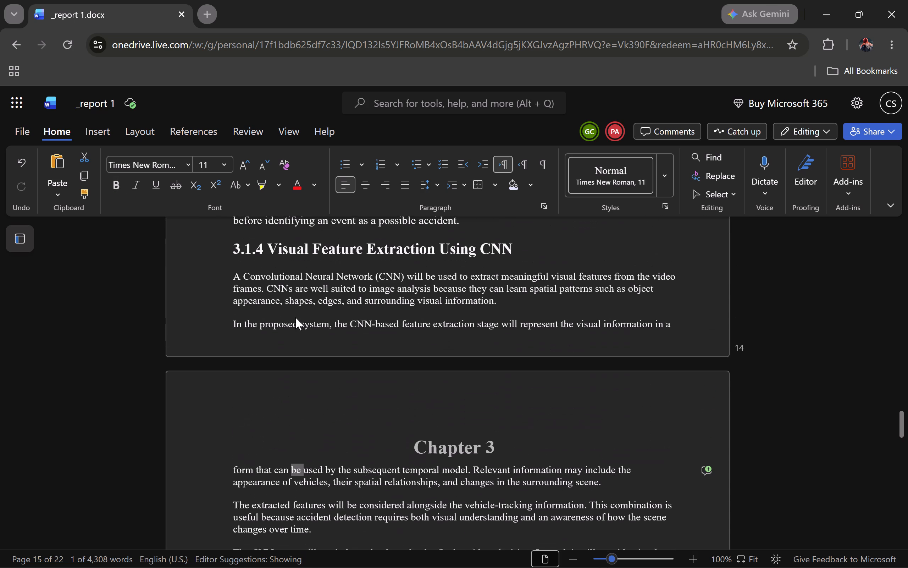
scroll(295, 317, "up", 1)
left_click(232, 274)
left_click_drag(232, 274, 586, 439)
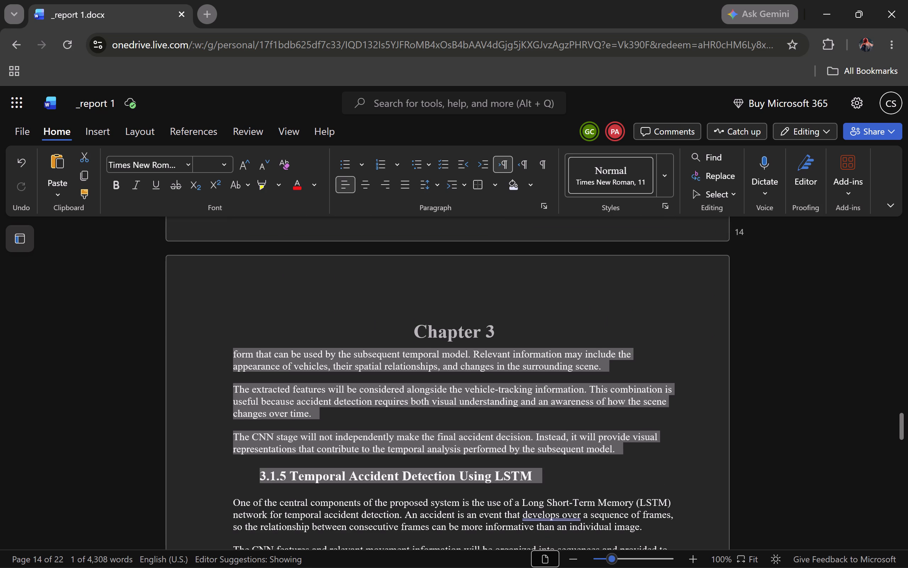
left_click_drag(586, 439, 253, 380)
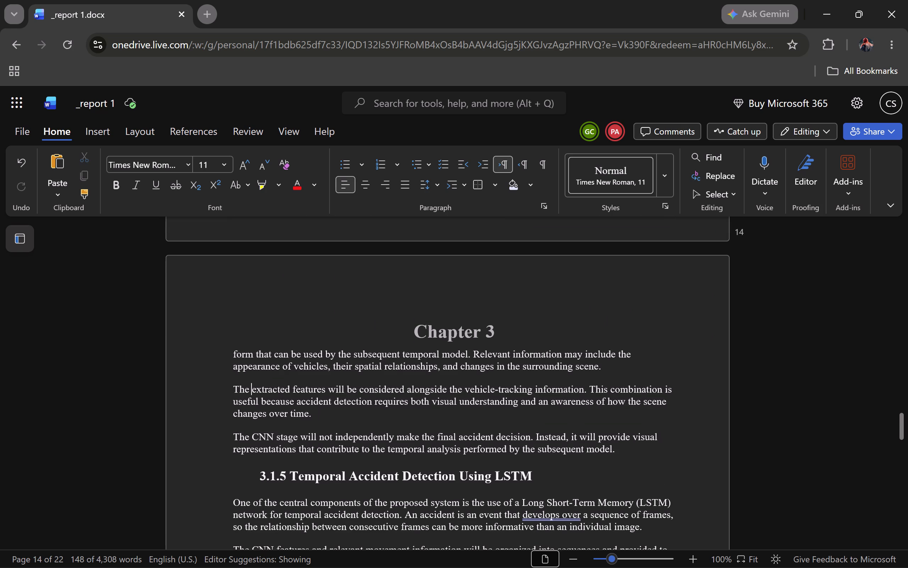
left_click(628, 452)
left_click_drag(628, 452, 415, 258)
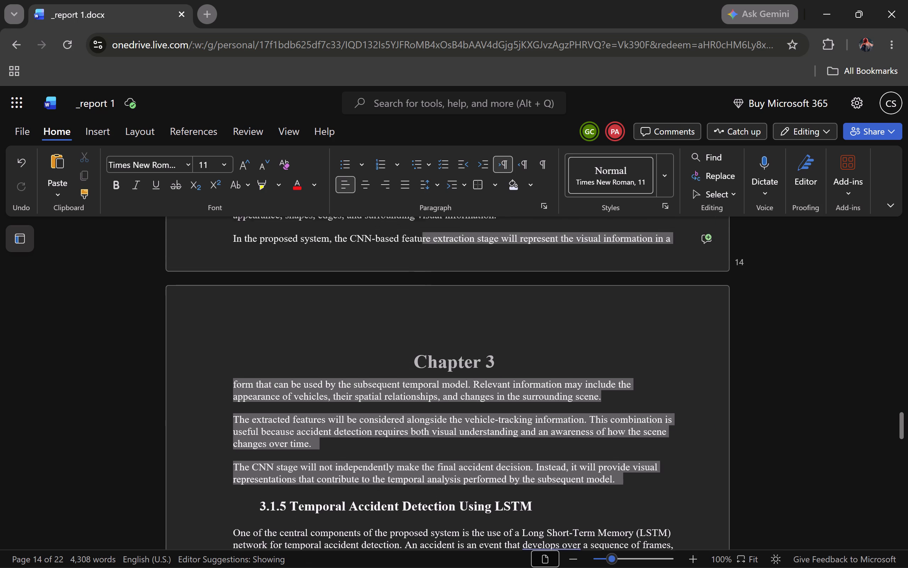
left_click_drag(415, 258, 368, 219)
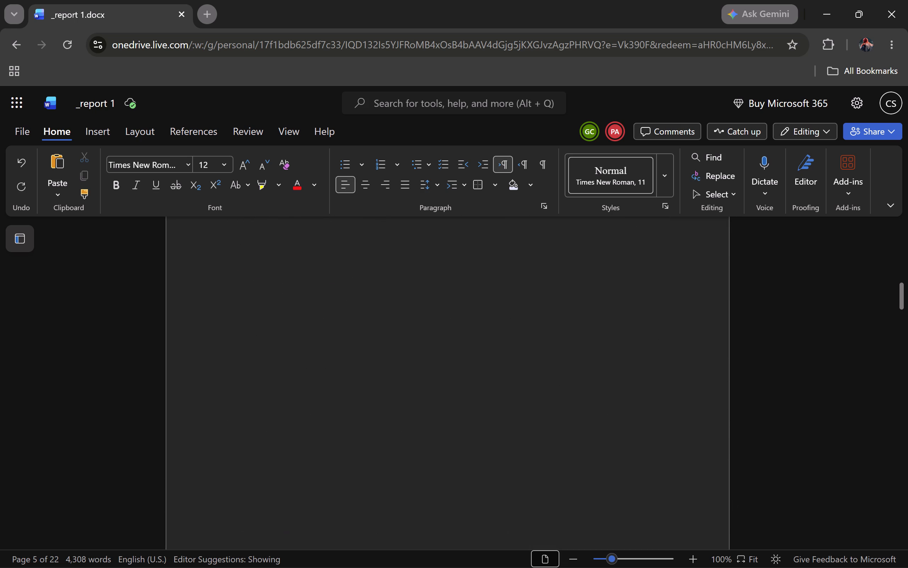
scroll(213, 335, "up", 2)
scroll(213, 335, "down", 8)
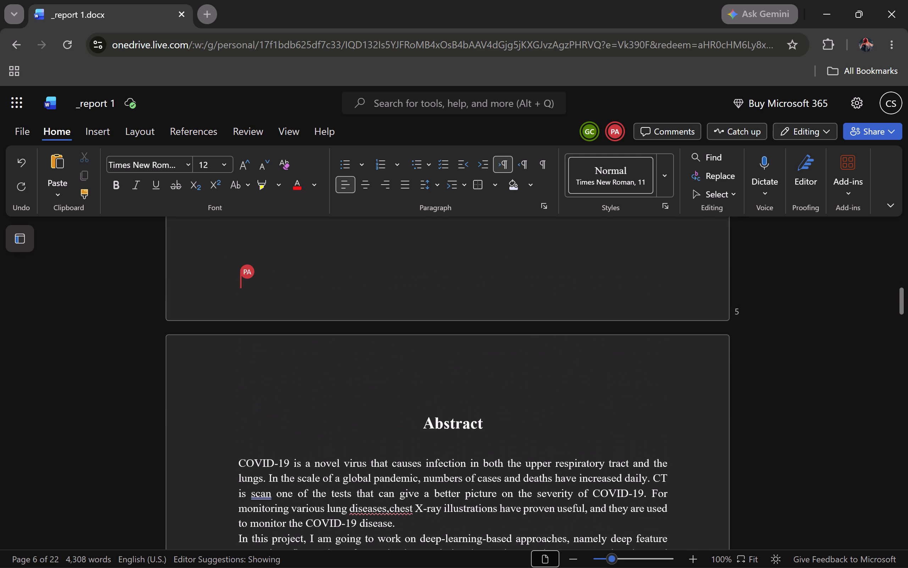
scroll(213, 335, "down", 12)
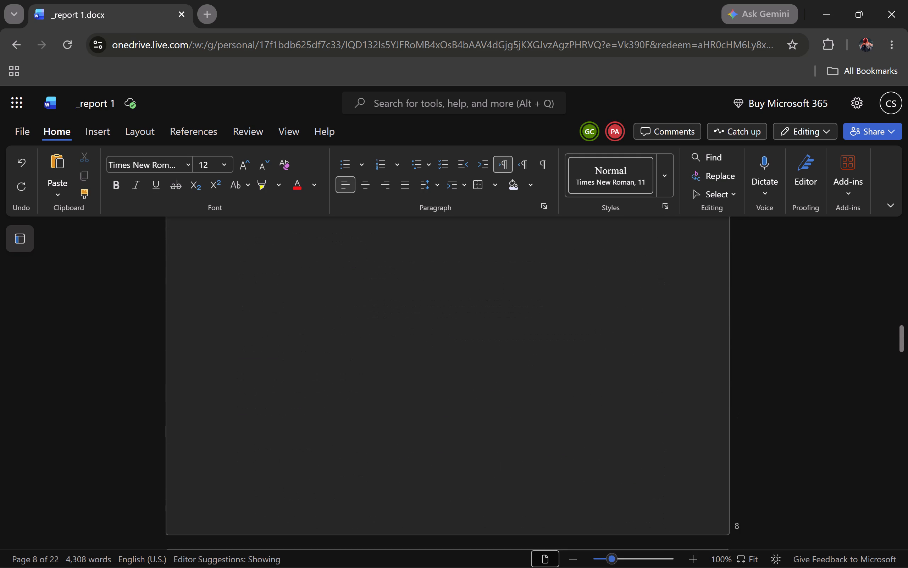
scroll(213, 335, "up", 5)
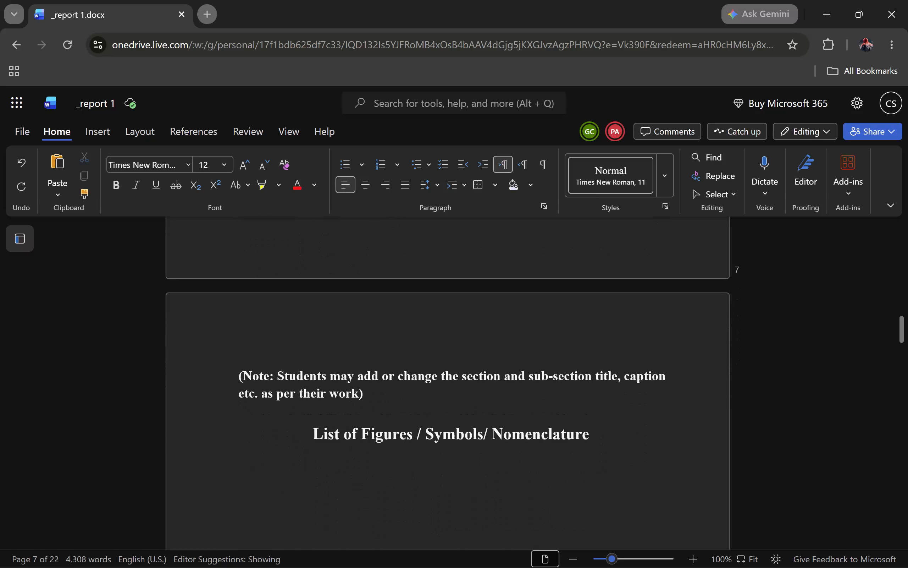
scroll(213, 335, "down", 1)
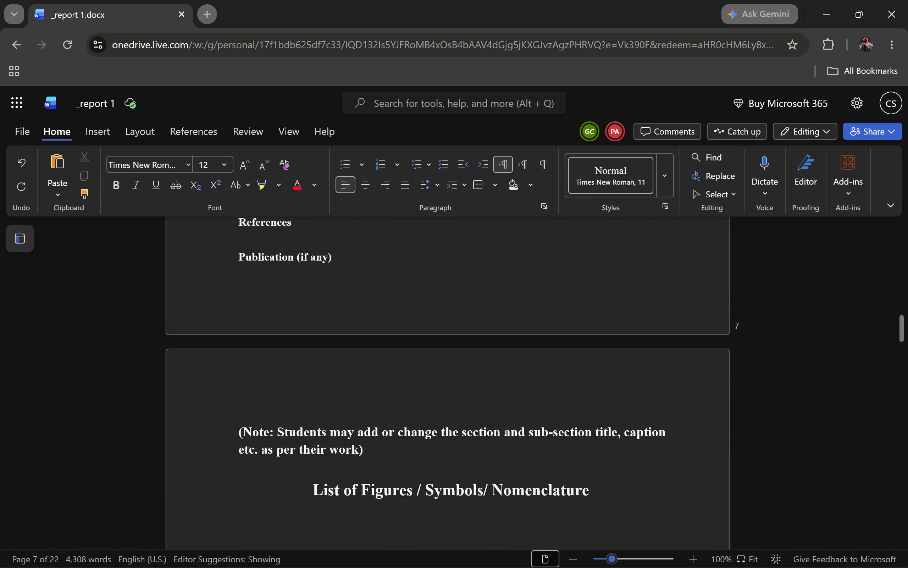
scroll(213, 335, "down", 4)
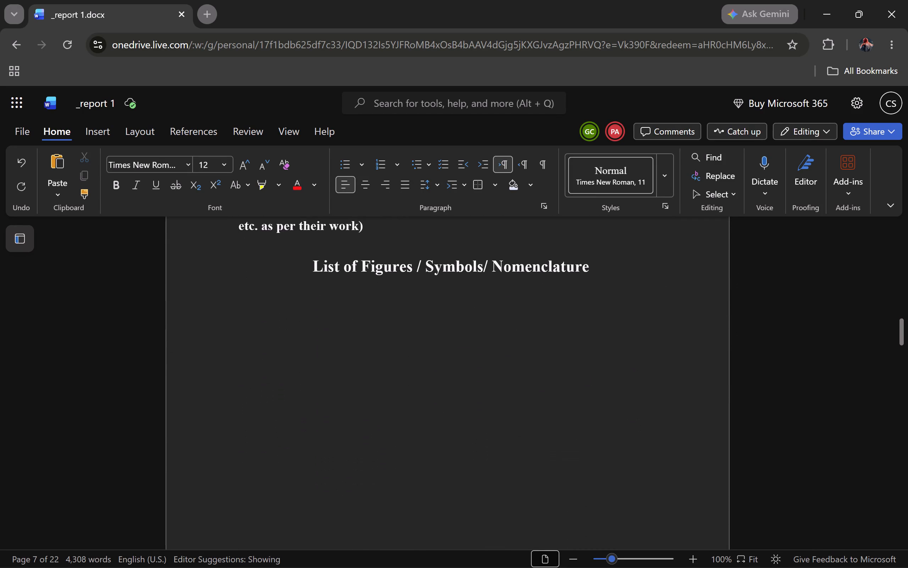
scroll(213, 335, "down", 2)
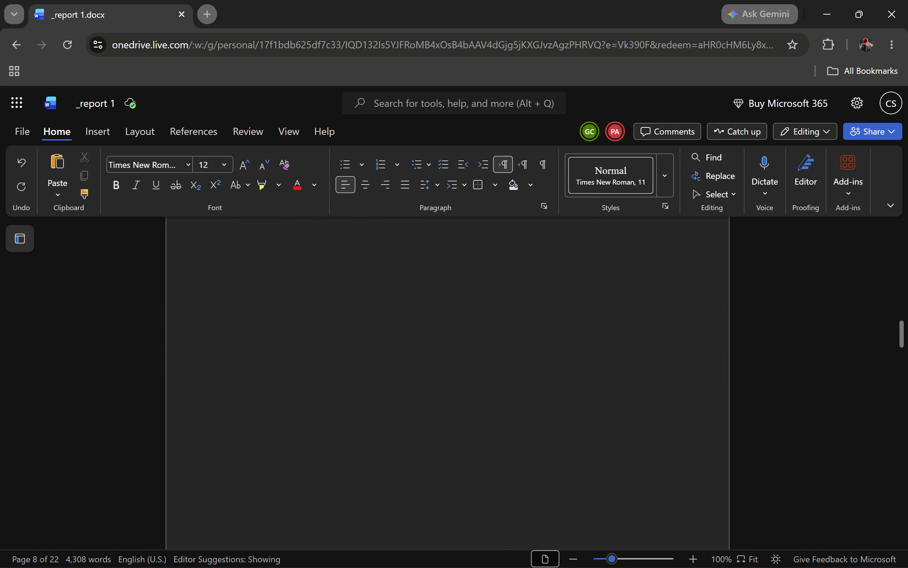
scroll(213, 335, "down", 2)
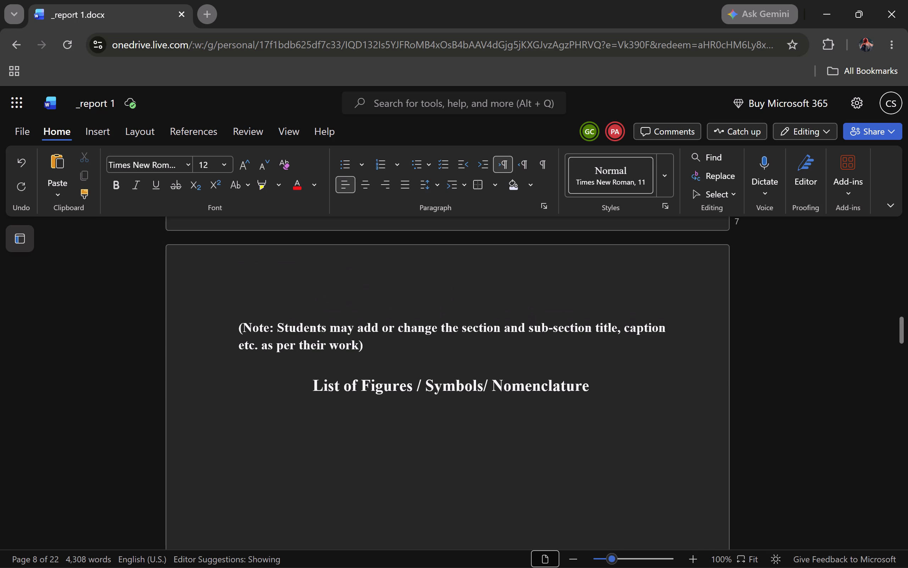
scroll(213, 335, "down", 6)
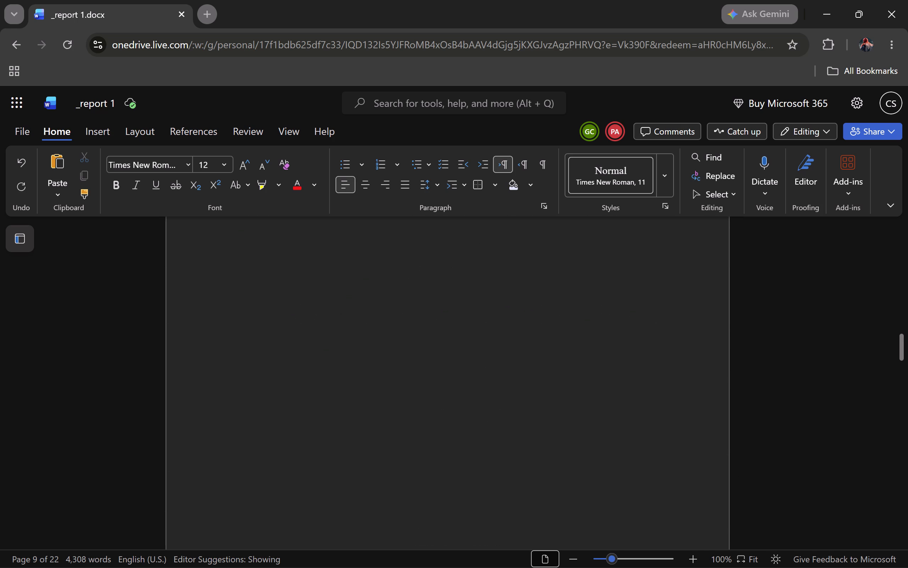
scroll(213, 335, "down", 4)
scroll(213, 335, "up", 2)
scroll(213, 335, "down", 1)
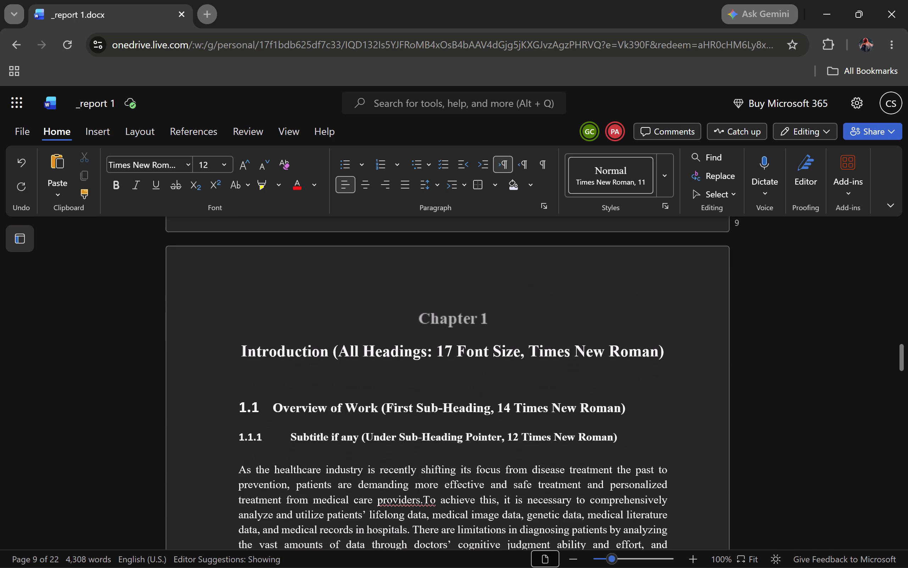
scroll(213, 335, "down", 6)
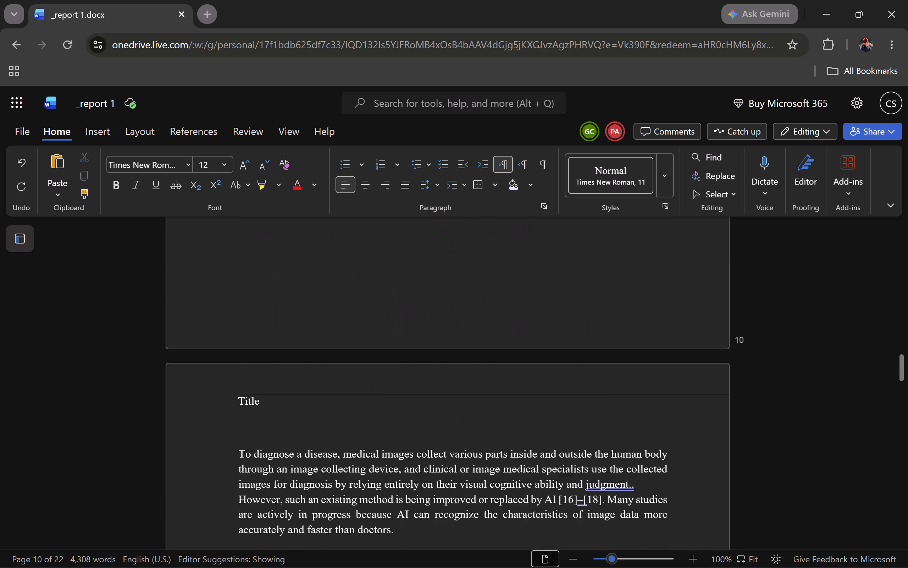
scroll(213, 335, "down", 5)
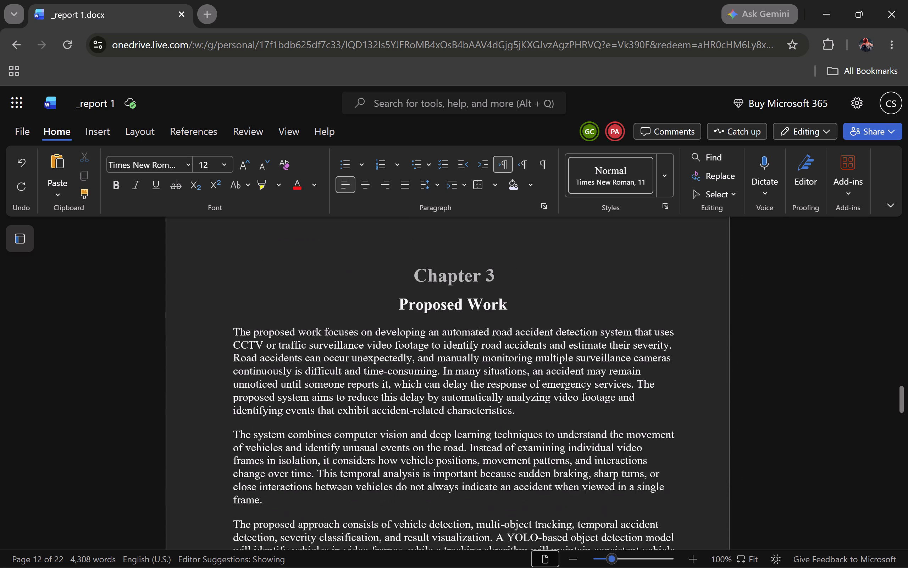
Review Chapter 3 from the Proposed Work introduction through the end of the 3.1.4 body text for consistent formatting.
scroll(213, 335, "down", 1)
scroll(213, 335, "up", 1)
scroll(213, 335, "down", 2)
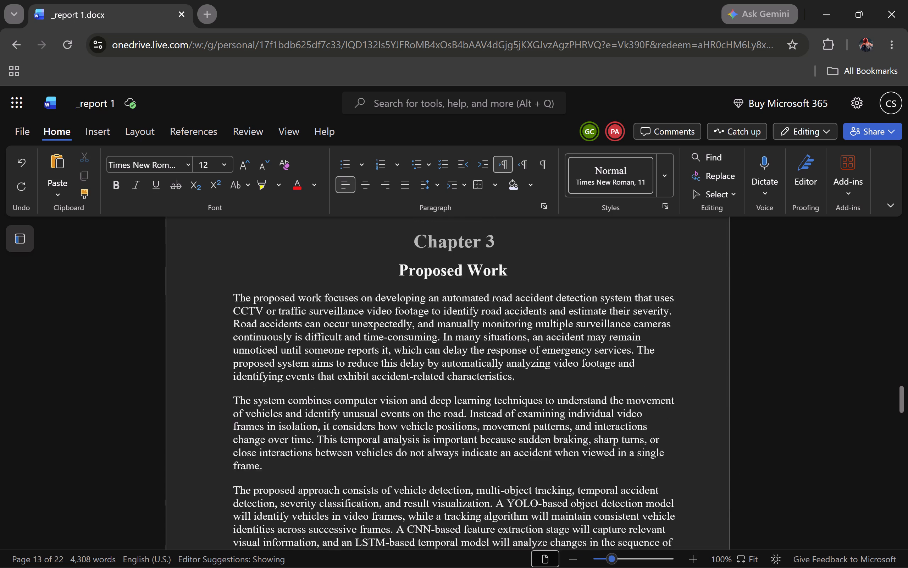
scroll(213, 335, "down", 5)
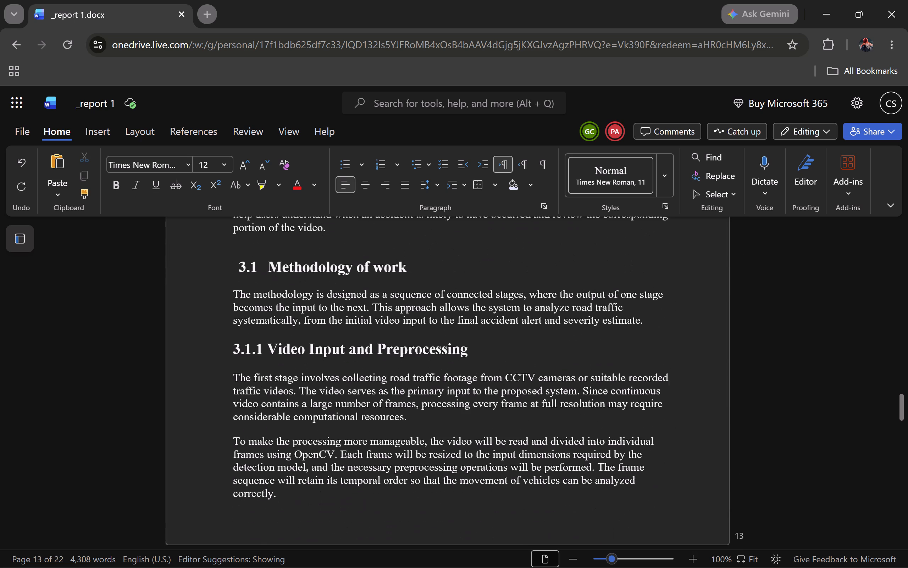
scroll(213, 335, "down", 2)
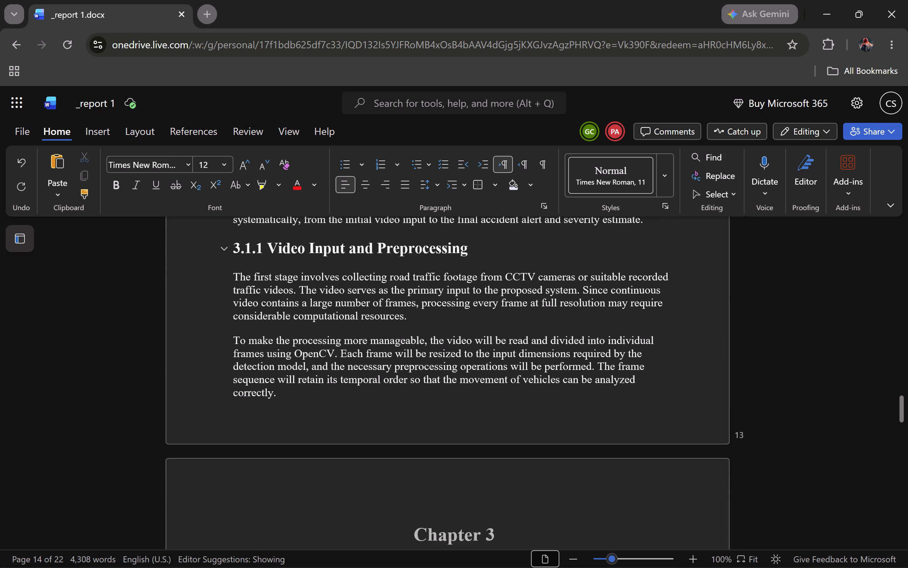
scroll(213, 335, "down", 2)
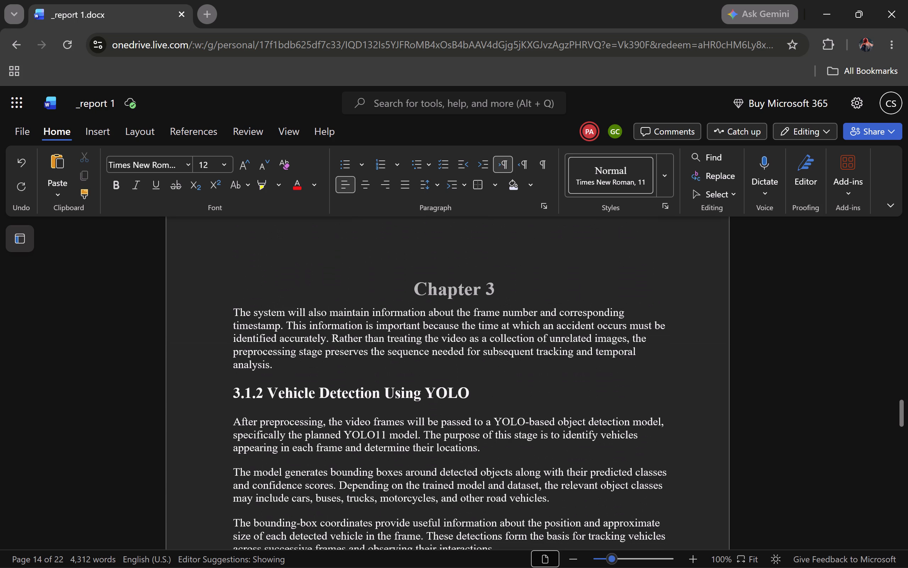
scroll(213, 335, "down", 1)
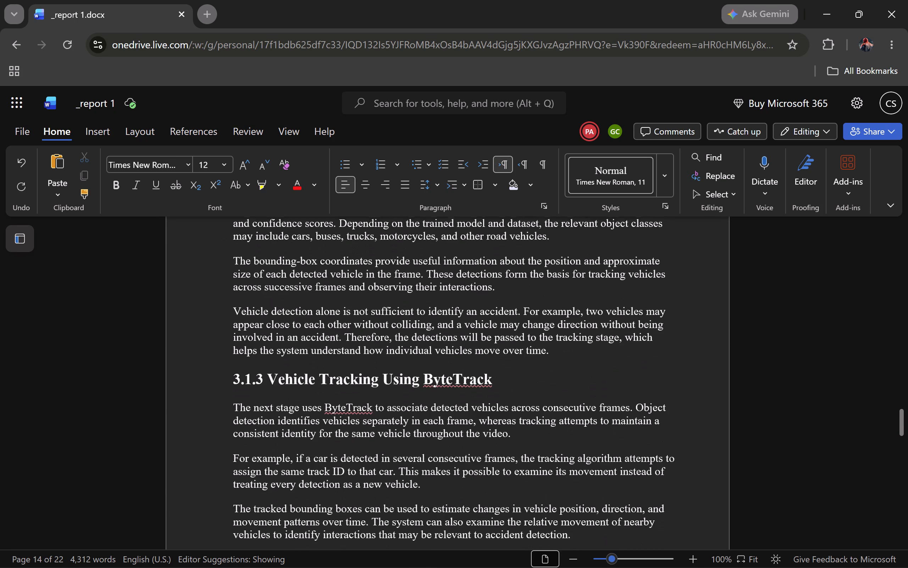
scroll(213, 335, "down", 1)
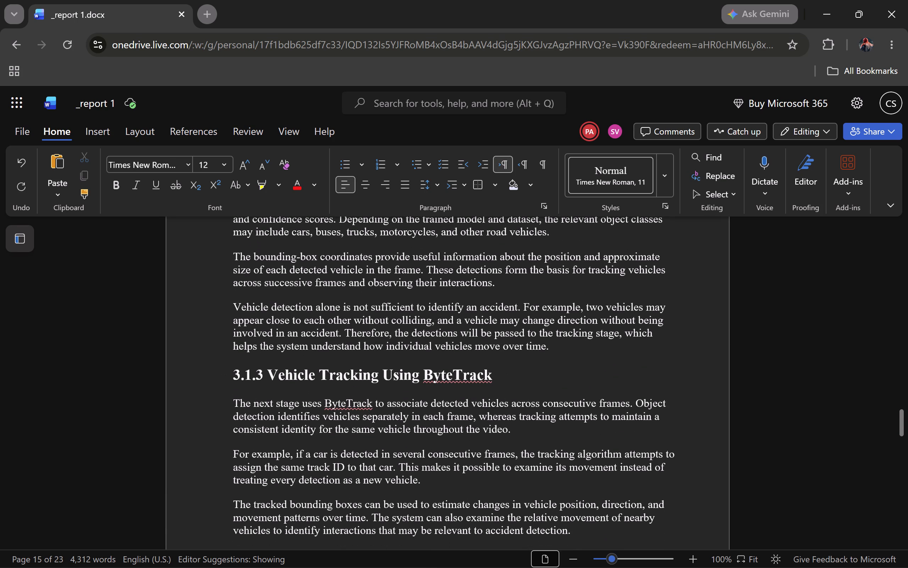
double_click(242, 395)
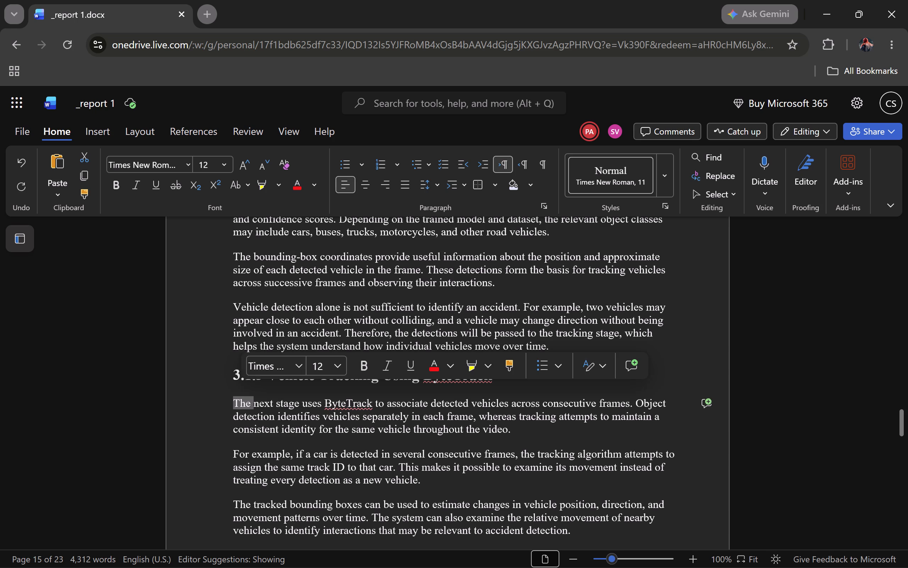
scroll(265, 416, "down", 4)
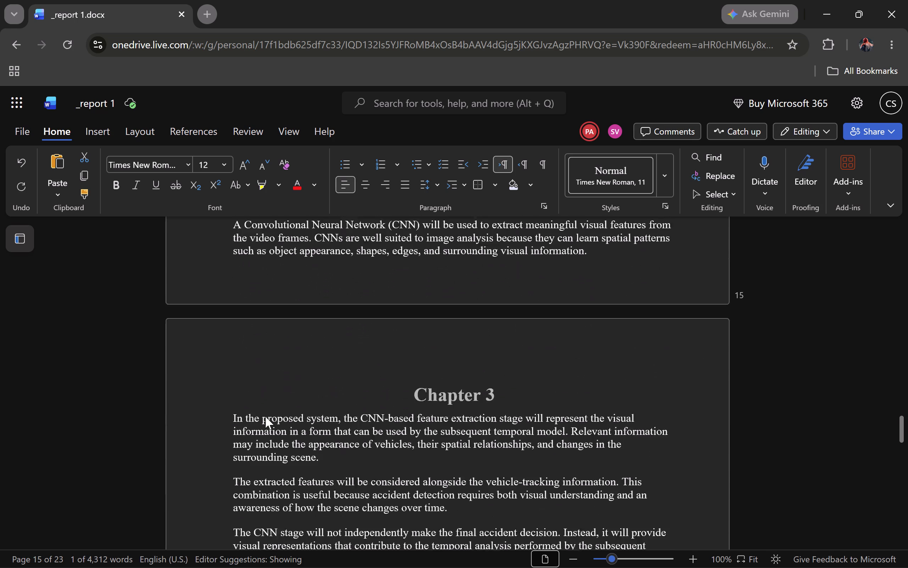
scroll(265, 416, "down", 1)
left_click(265, 416)
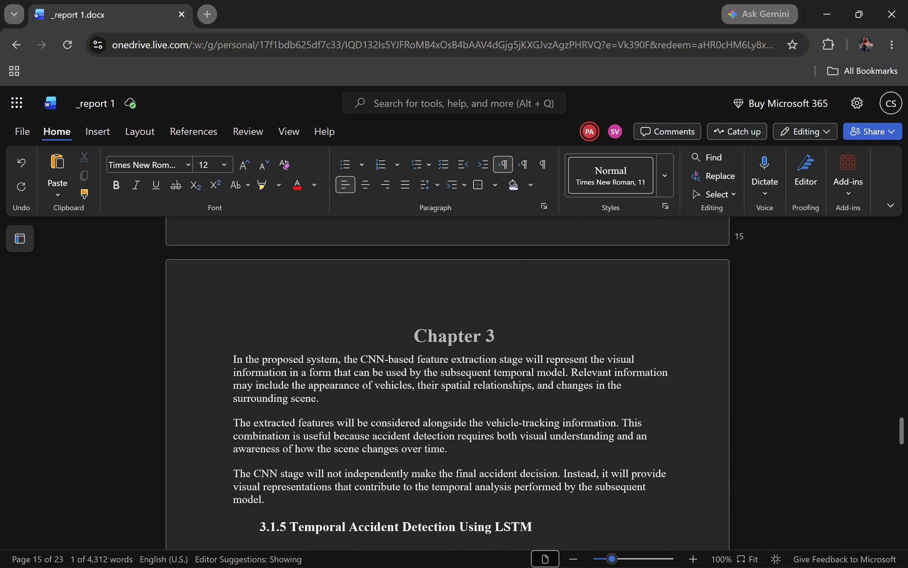
Place the text cursor directly before the number of the 3.1.5 Temporal Accident Detection Using LSTM heading.
scroll(267, 431, "down", 1)
left_click(267, 431)
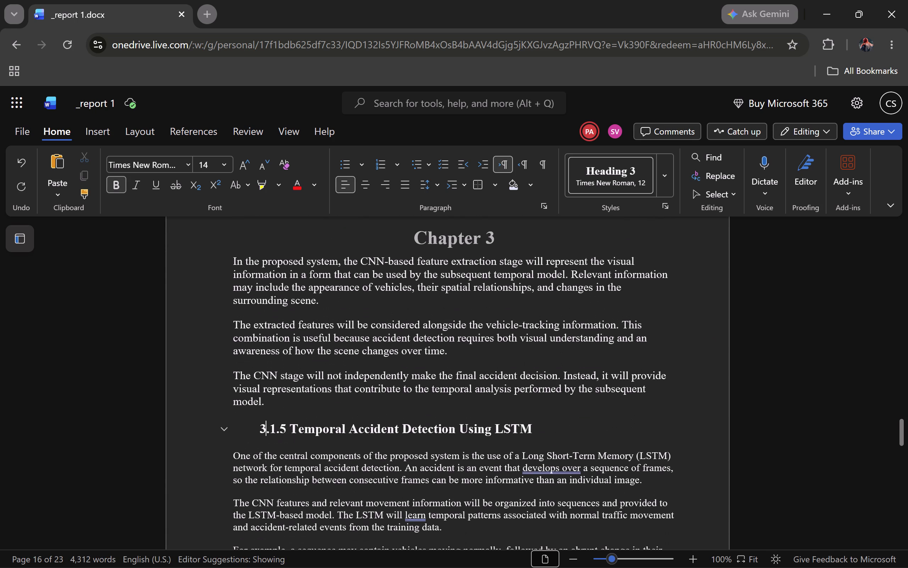
left_click(260, 431)
key("Left")
Remove the indent before the 3.1.5 Temporal Accident Detection Using LSTM heading so it starts at the left margin.
key("Down")
key("BackSpace")
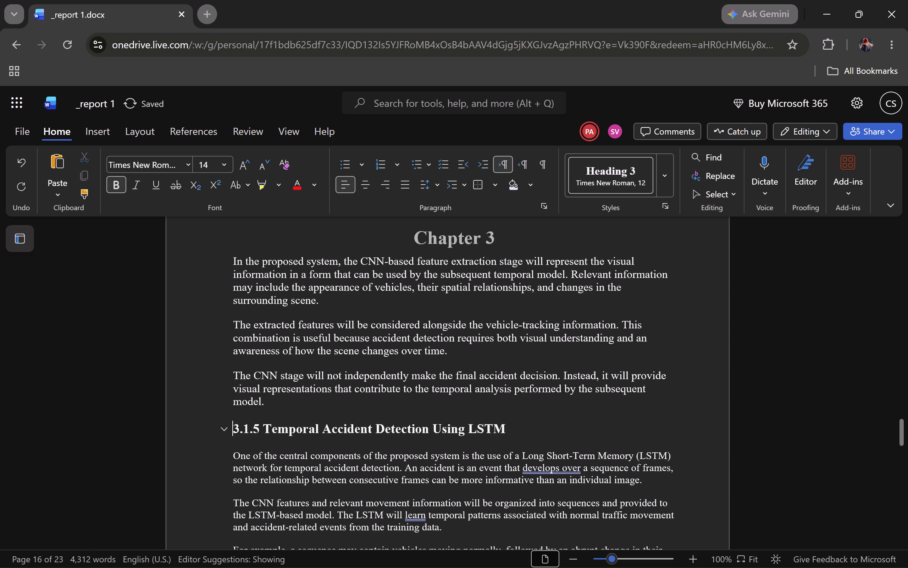
left_click(283, 376)
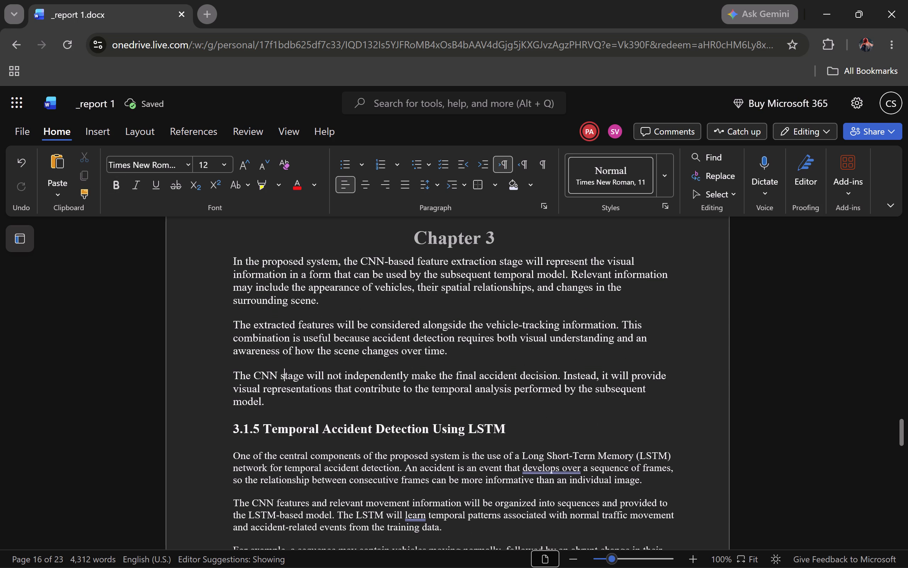
Set the font size of the 3.1.5 Temporal Accident Detection Using LSTM heading to 16.
double_click(540, 437)
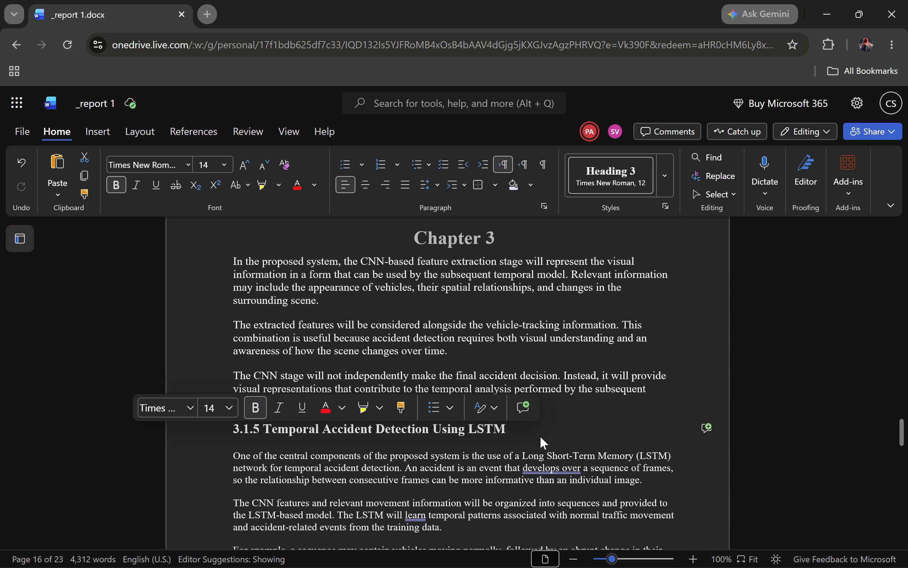
left_click_drag(540, 437, 233, 436)
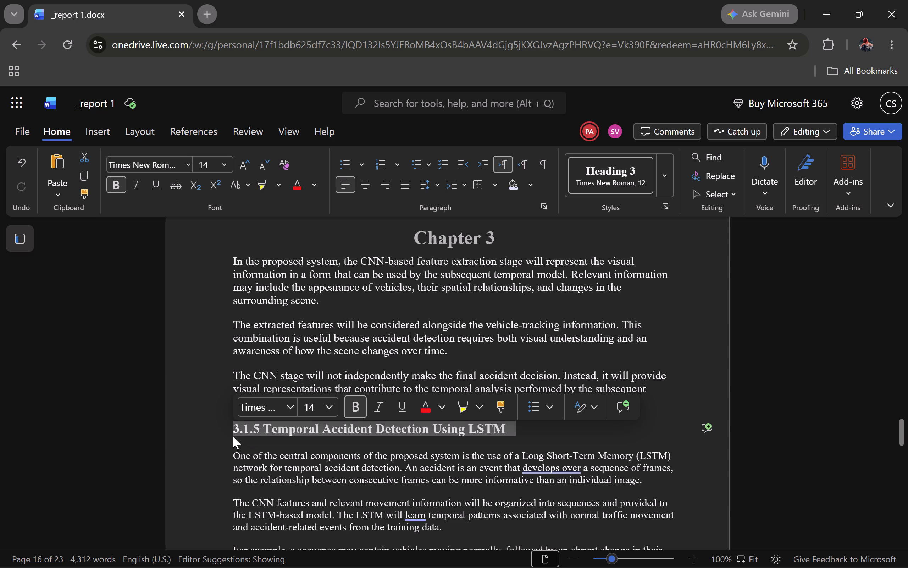
left_click(222, 164)
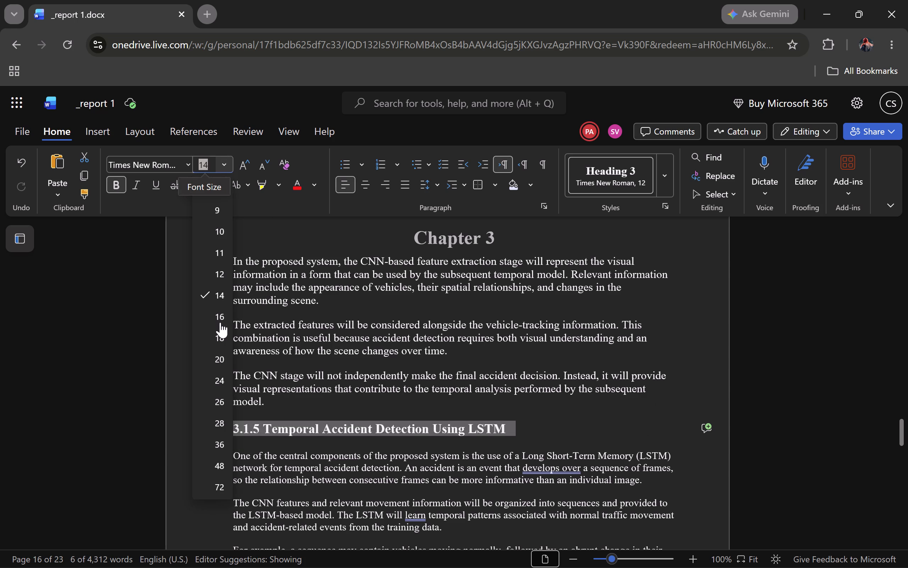
left_click(220, 325)
Set the font size of all five 3.1.5 body paragraphs, from "One of the central components" through "the dashboard", to 12.
scroll(220, 325, "down", 1)
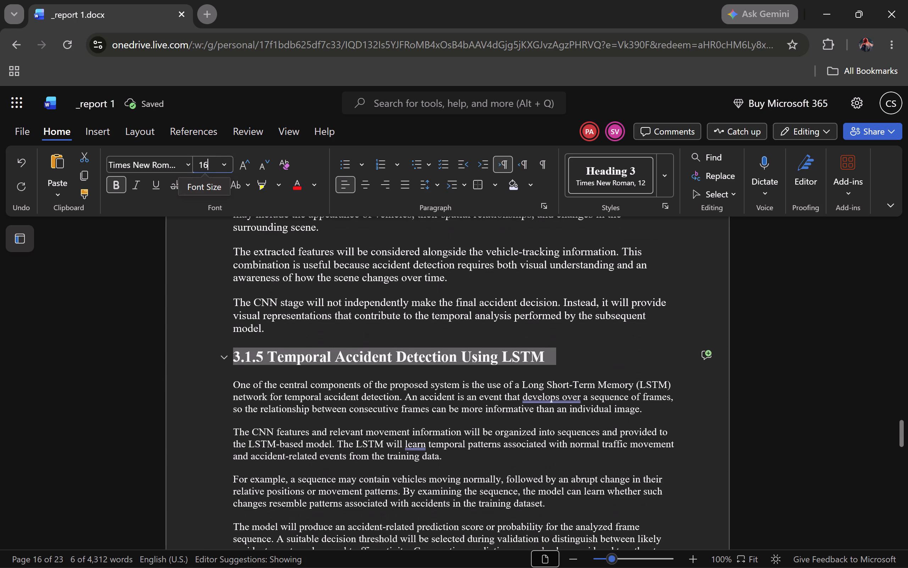
left_click(234, 379)
left_click_drag(234, 379, 332, 468)
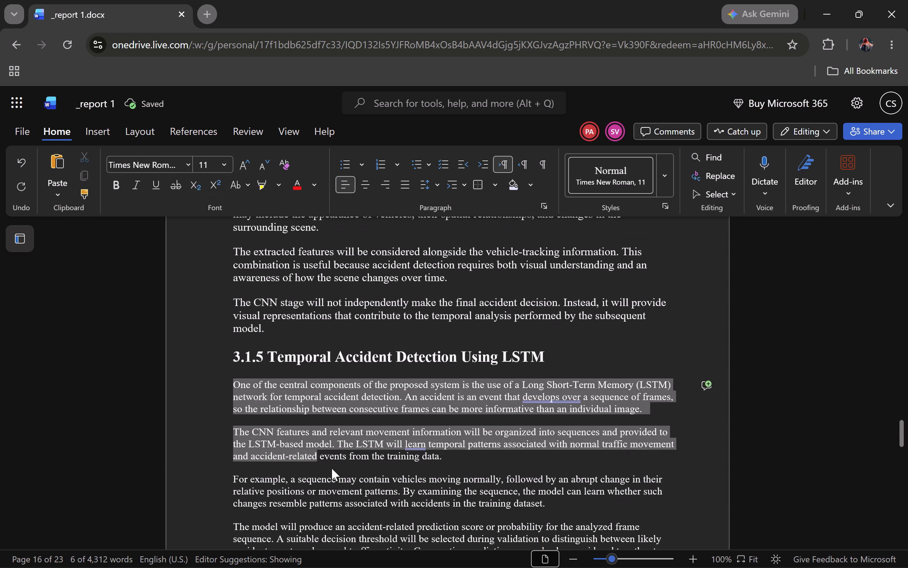
left_click_drag(332, 468, 399, 505)
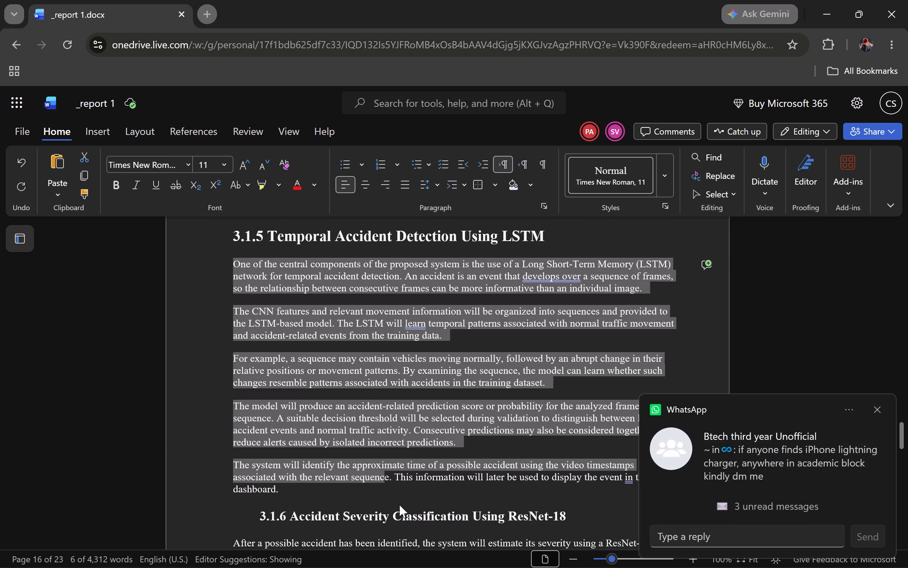
left_click_drag(399, 505, 315, 509)
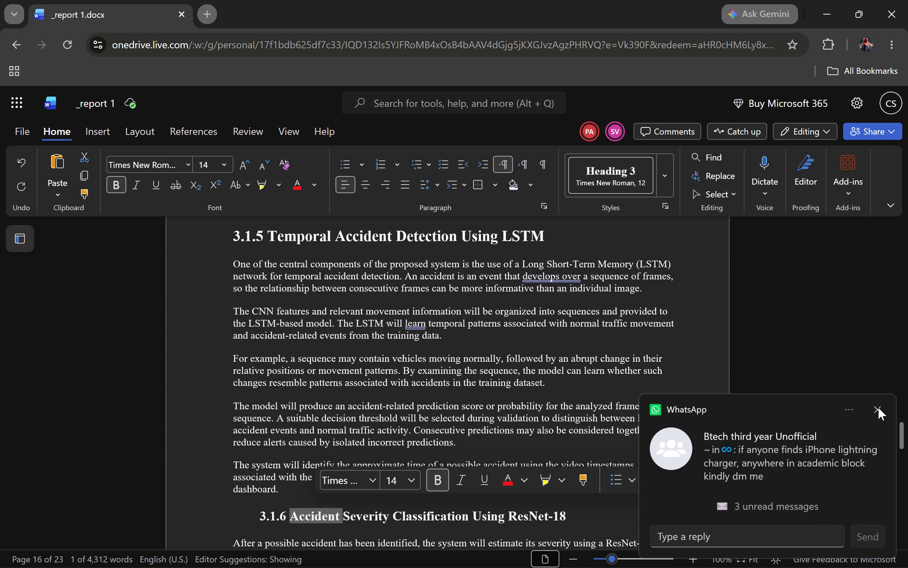
left_click(878, 408)
left_click(285, 491)
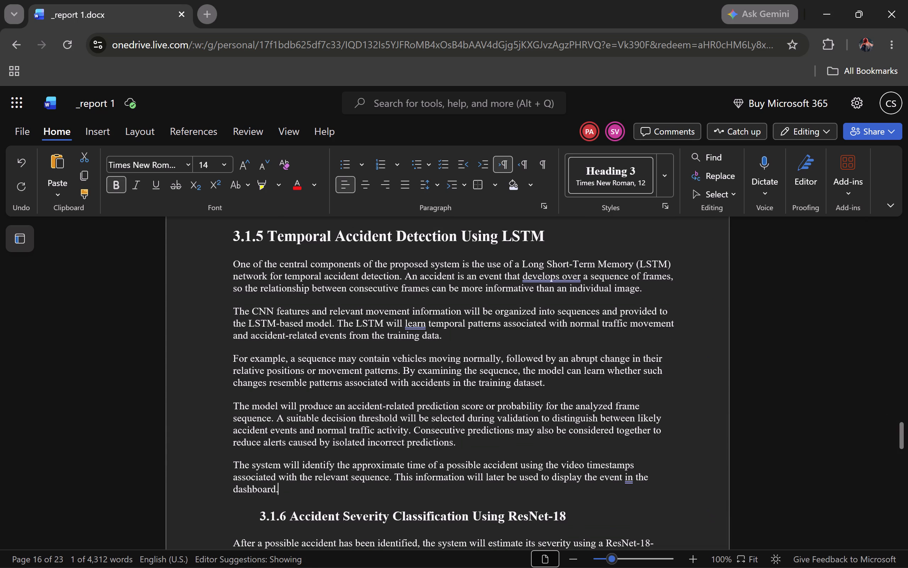
left_click_drag(285, 491, 231, 263)
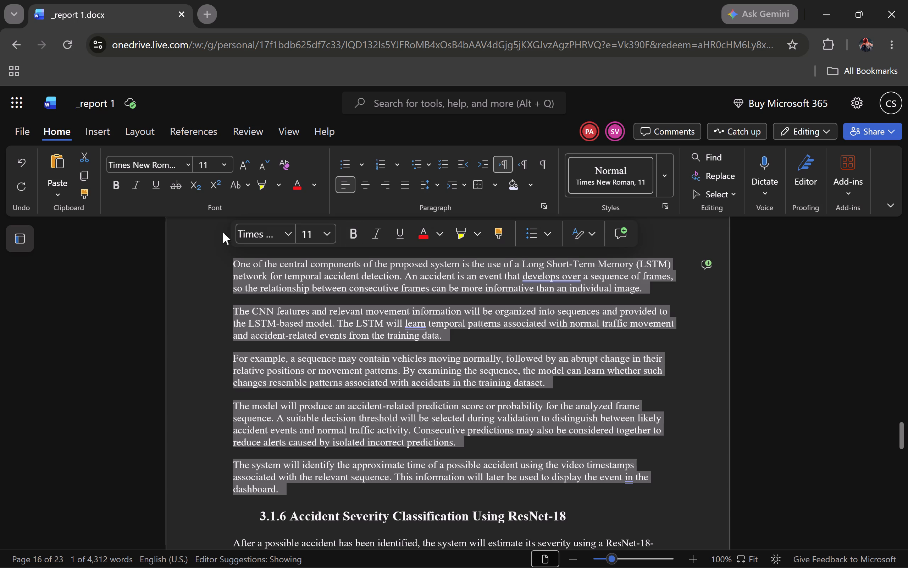
left_click(222, 164)
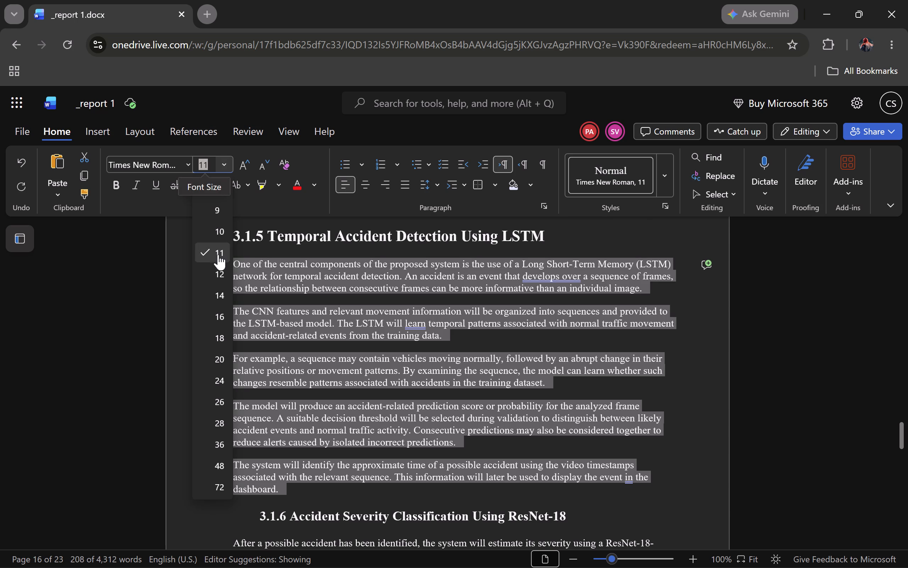
left_click(218, 267)
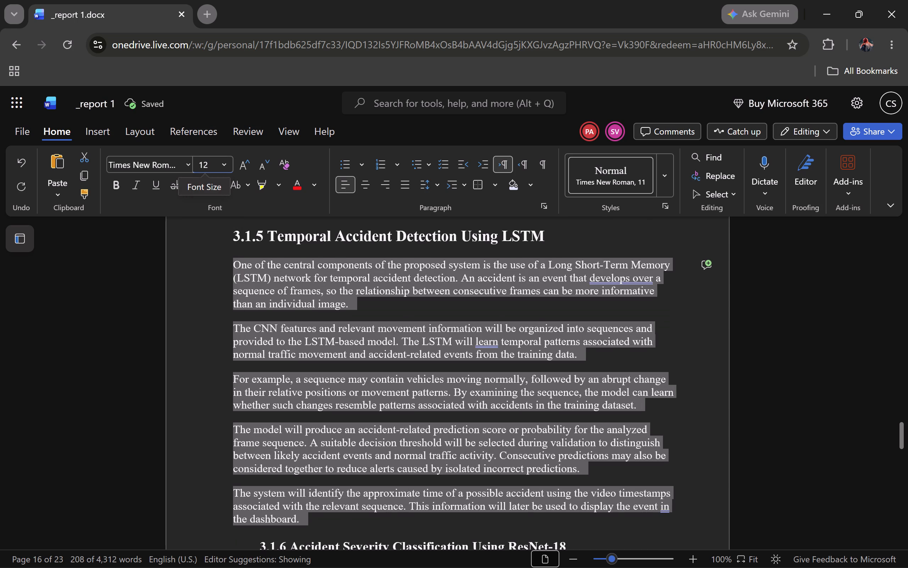
left_click(614, 335)
scroll(614, 335, "down", 1)
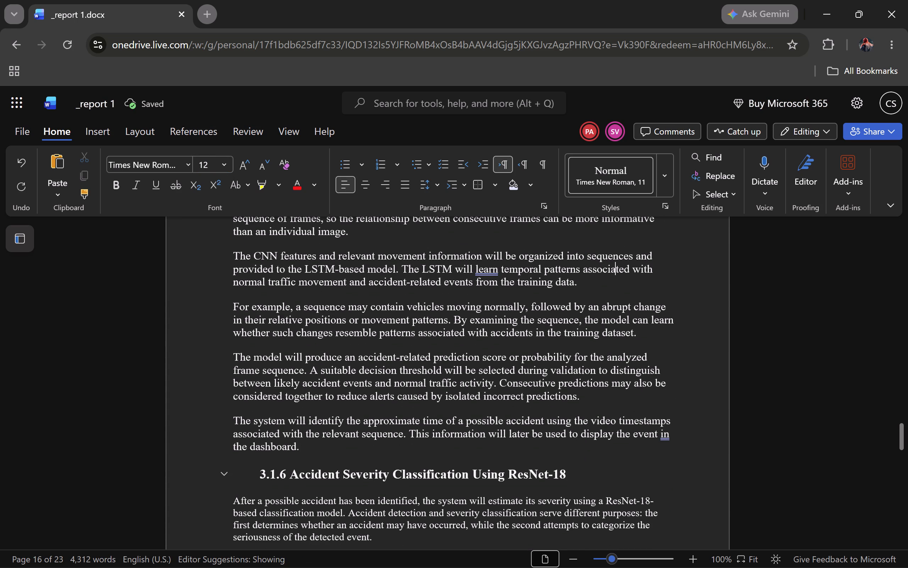
left_click(267, 477)
key("Left")
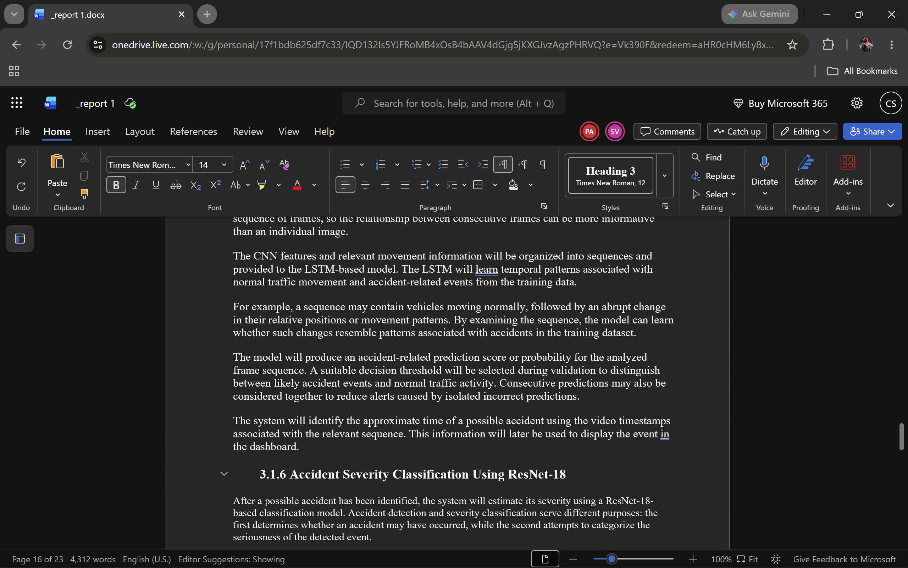
key("BackSpace")
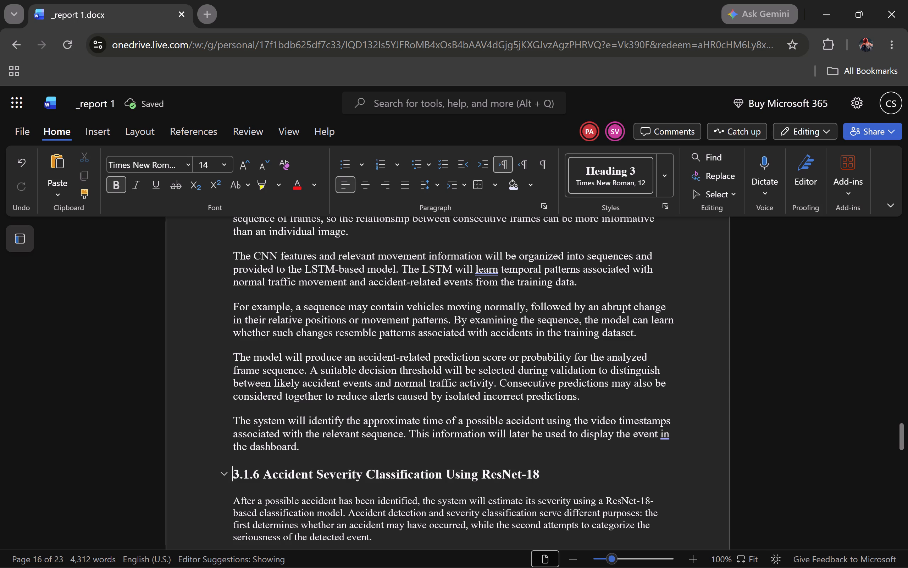
left_click(548, 468)
left_click_drag(548, 468, 256, 473)
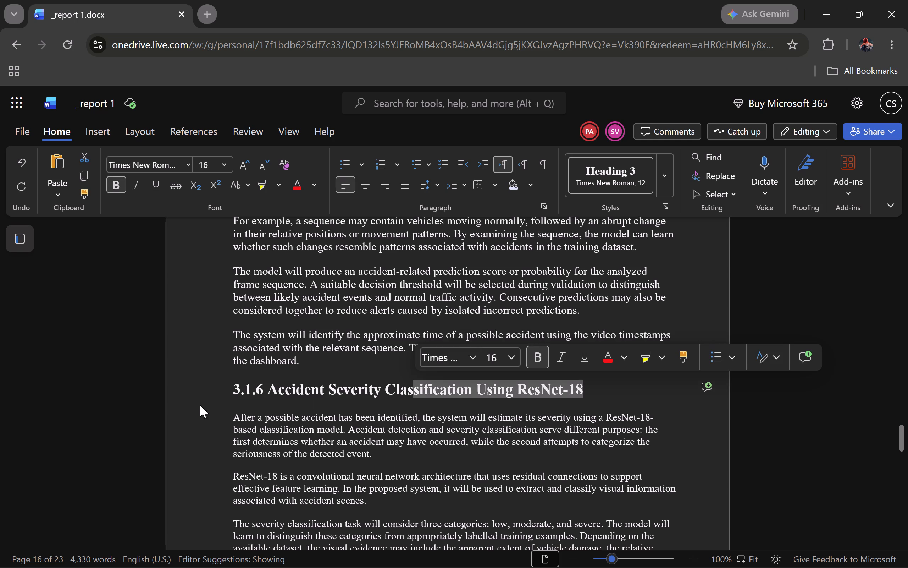
Set the font size of all body paragraphs under 3.1.6 Accident Severity Classification Using ResNet-18 to 12.
left_click(234, 415)
scroll(234, 415, "down", 2)
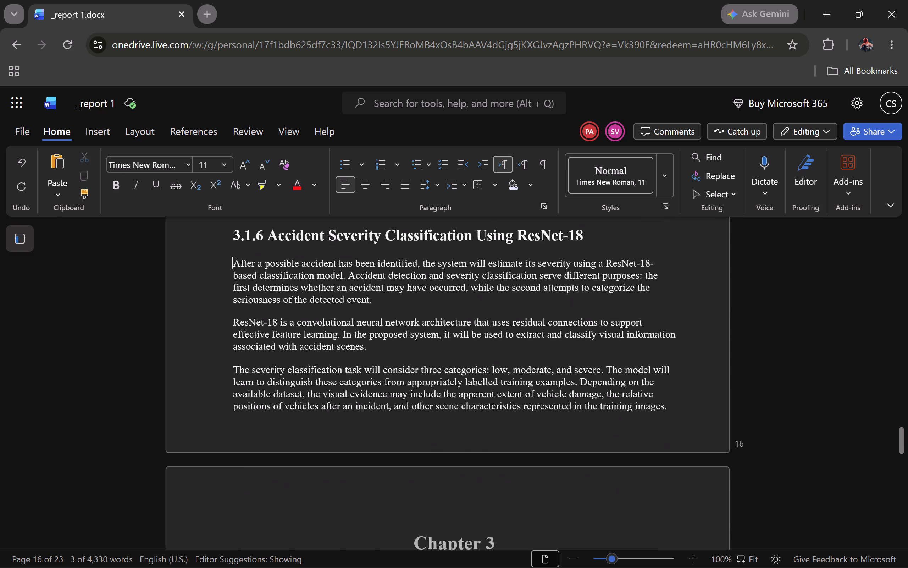
scroll(234, 415, "down", 2)
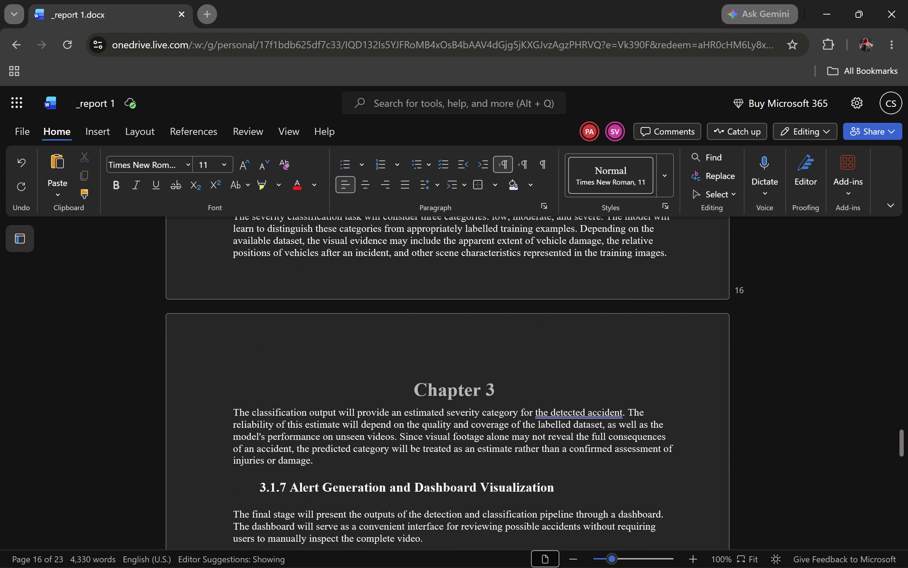
left_click_drag(331, 465, 250, 292)
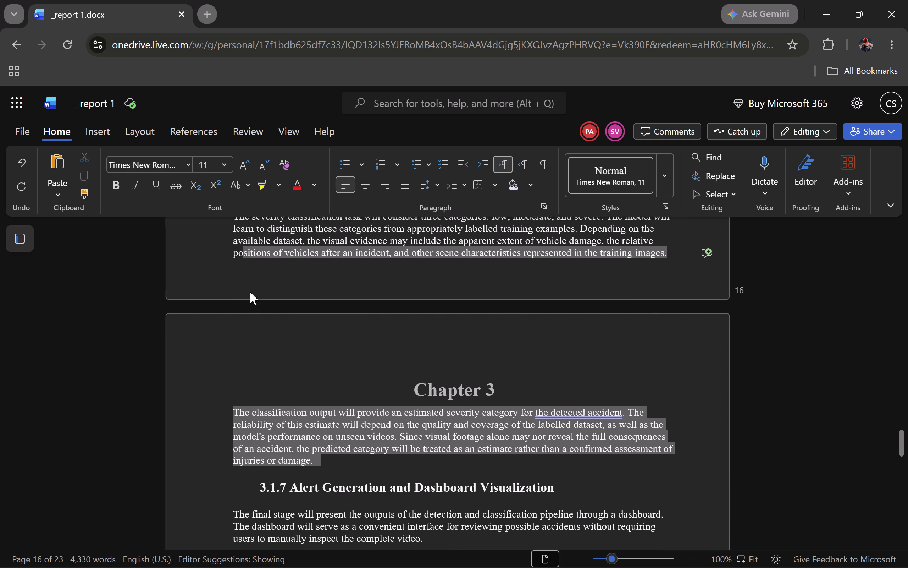
left_click_drag(250, 292, 246, 234)
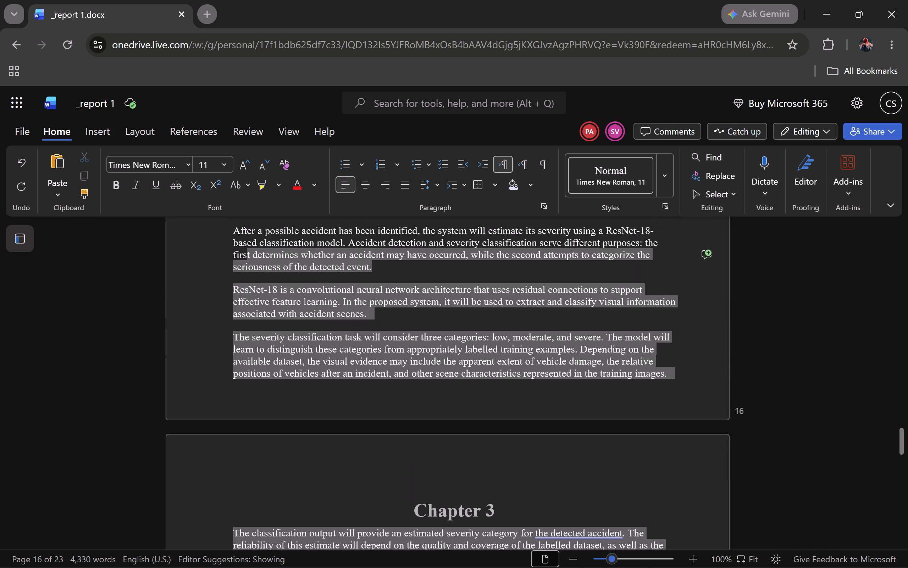
left_click_drag(246, 234, 229, 353)
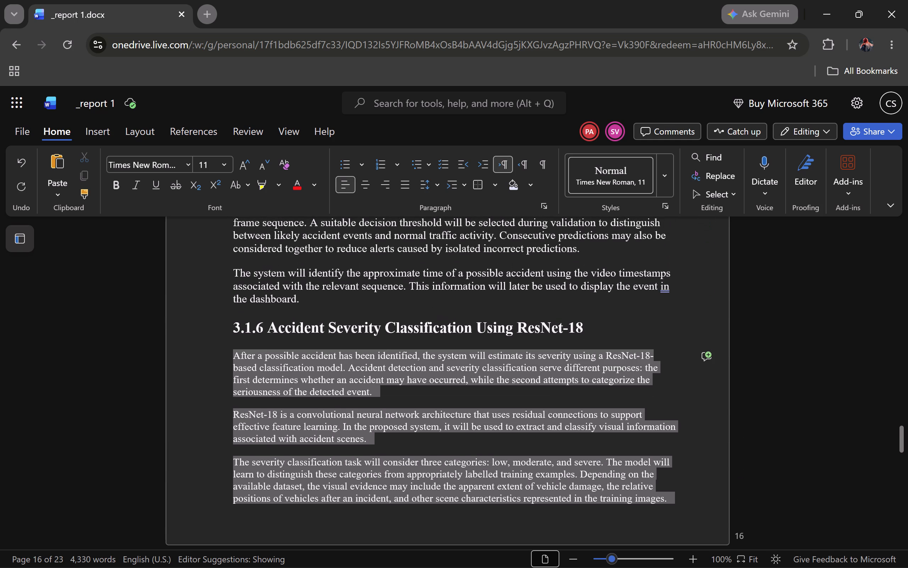
left_click_drag(229, 353, 230, 355)
left_click(221, 168)
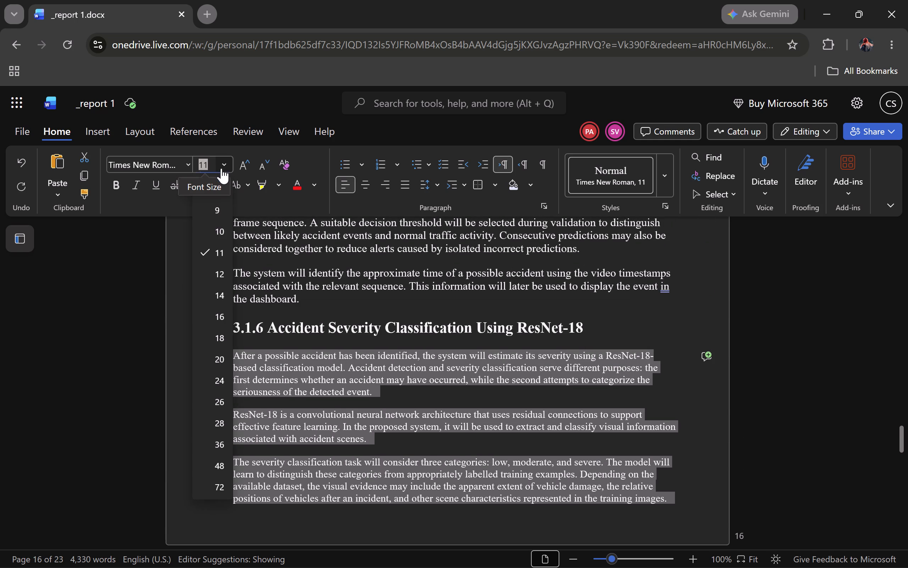
left_click(215, 275)
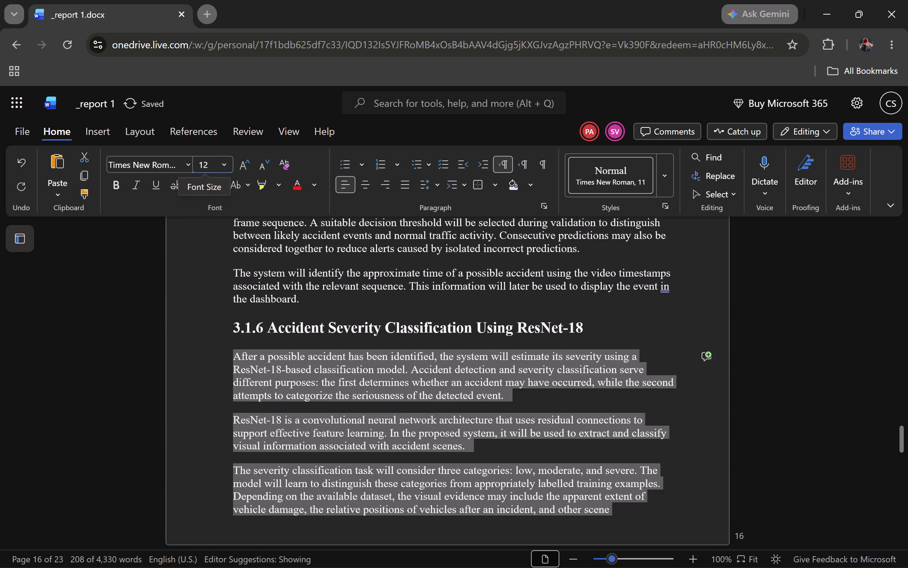
left_click(526, 409)
scroll(526, 409, "down", 1)
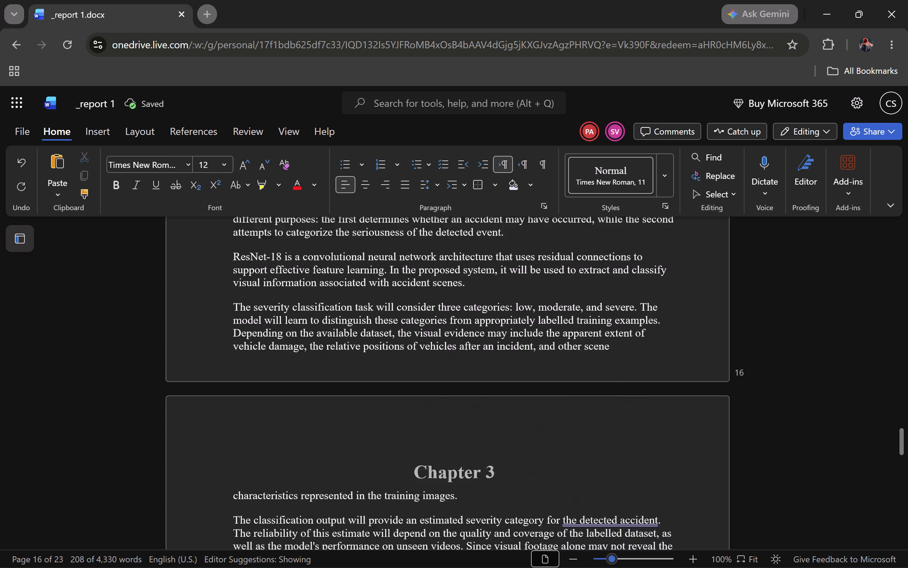
scroll(526, 409, "down", 3)
left_click(501, 408)
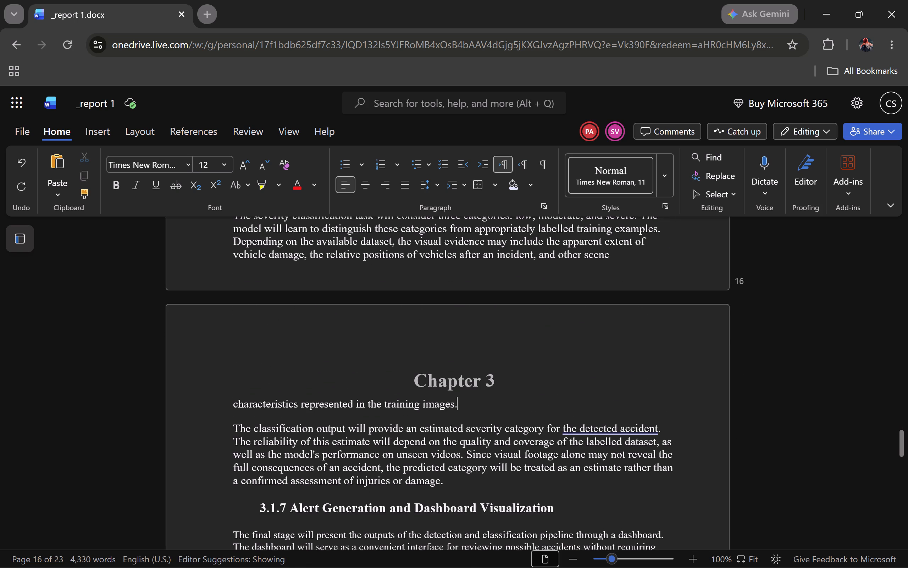
left_click_drag(501, 408, 355, 393)
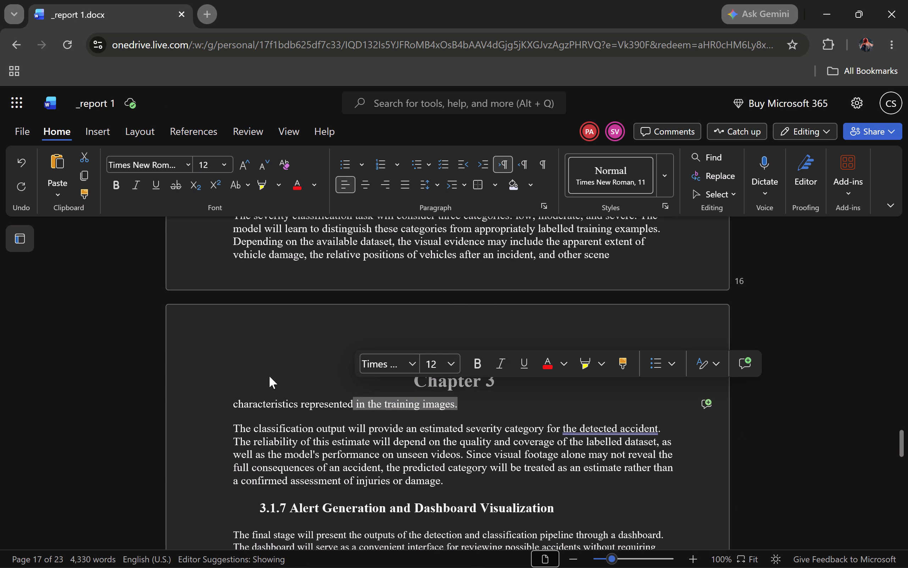
left_click(269, 376)
Remove the indent before the 3.1.7 Alert Generation and Dashboard Visualization heading and set its font size to 16.
scroll(269, 376, "down", 1)
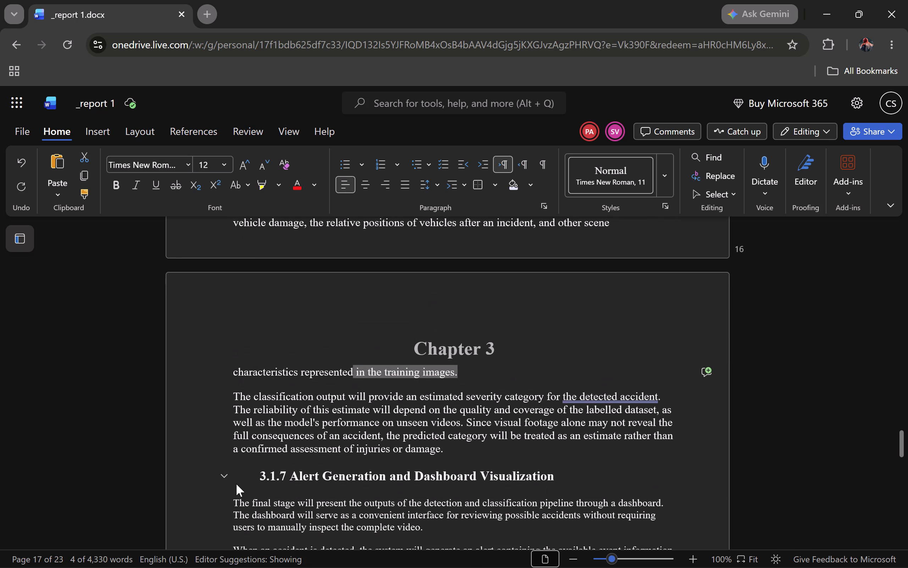
left_click(236, 484)
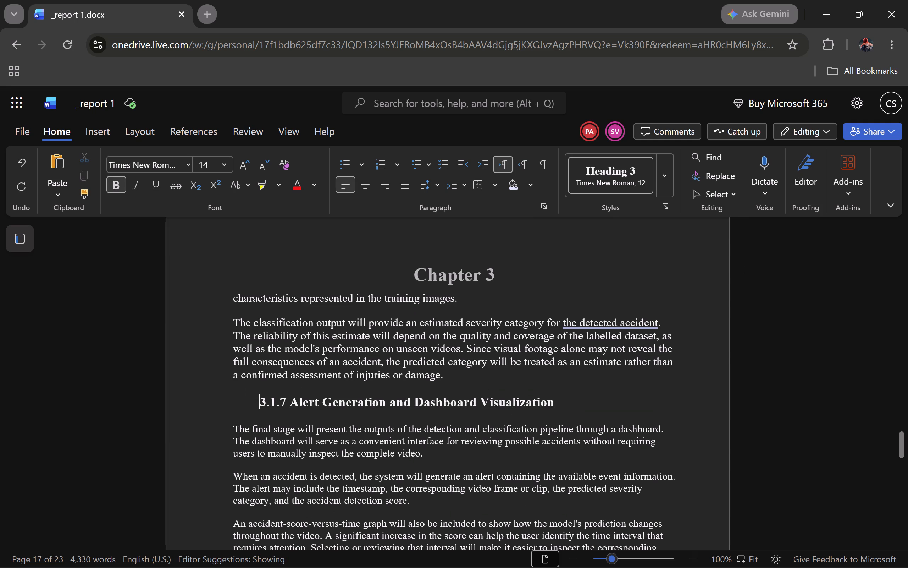
key("BackSpace")
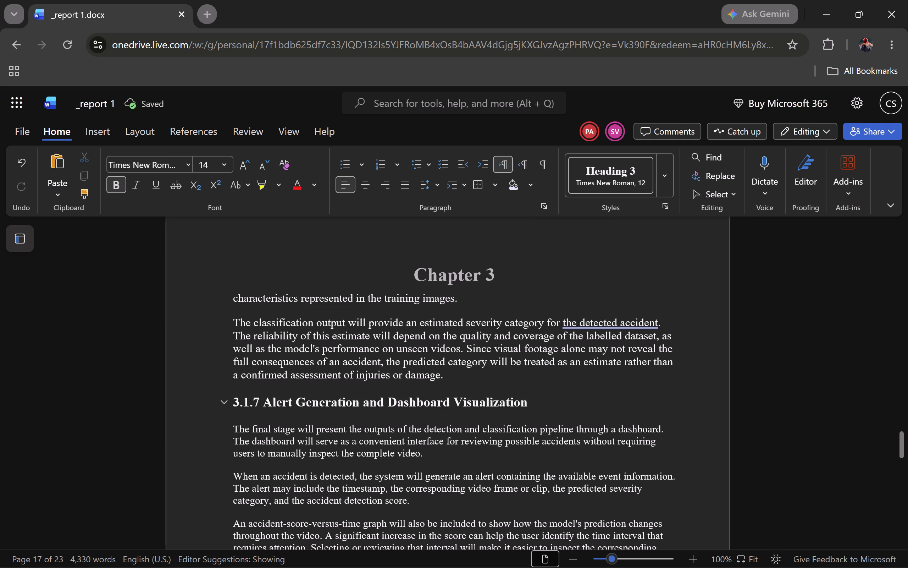
left_click_drag(535, 405, 235, 409)
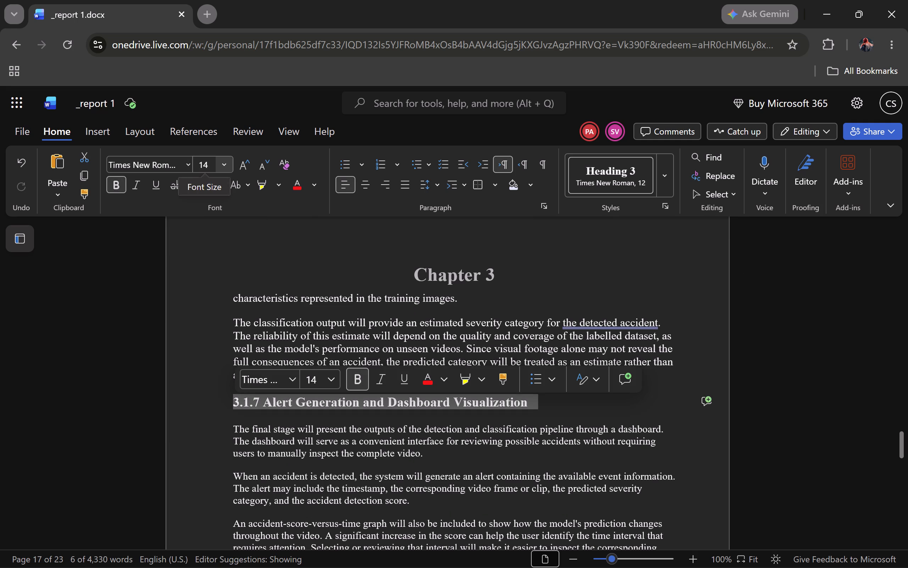
left_click(228, 167)
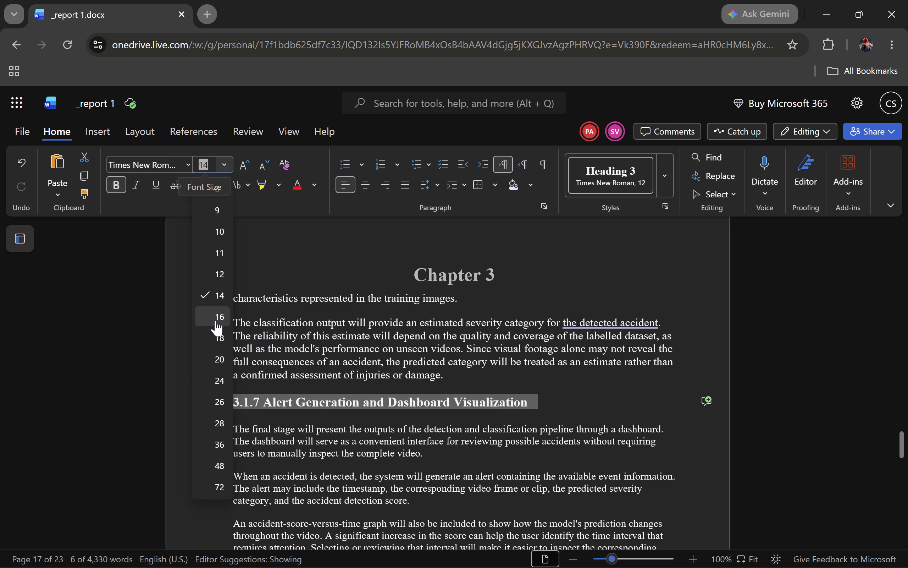
left_click(215, 321)
left_click(593, 403)
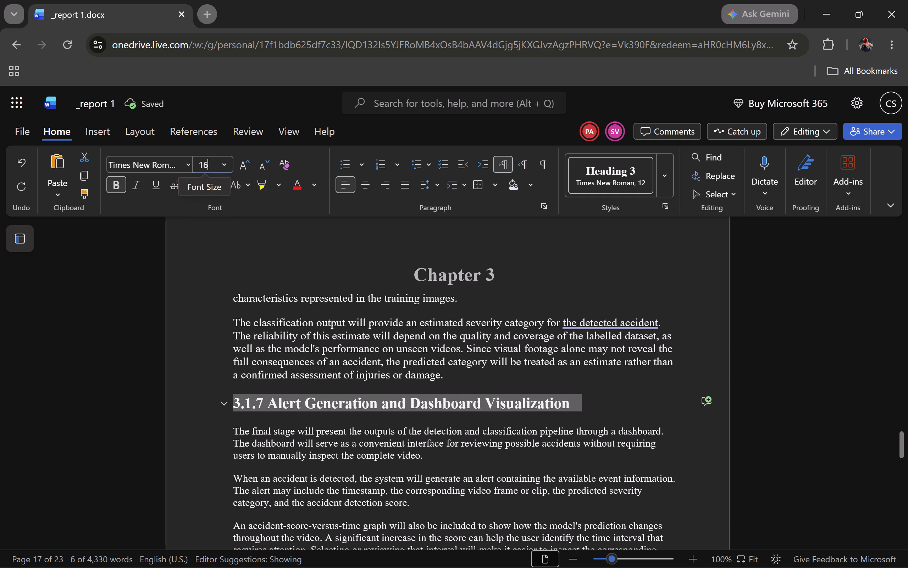
Select all body paragraphs under the 3.1.7 Alert Generation and Dashboard Visualization heading.
scroll(593, 403, "down", 1)
scroll(268, 352, "right", 1)
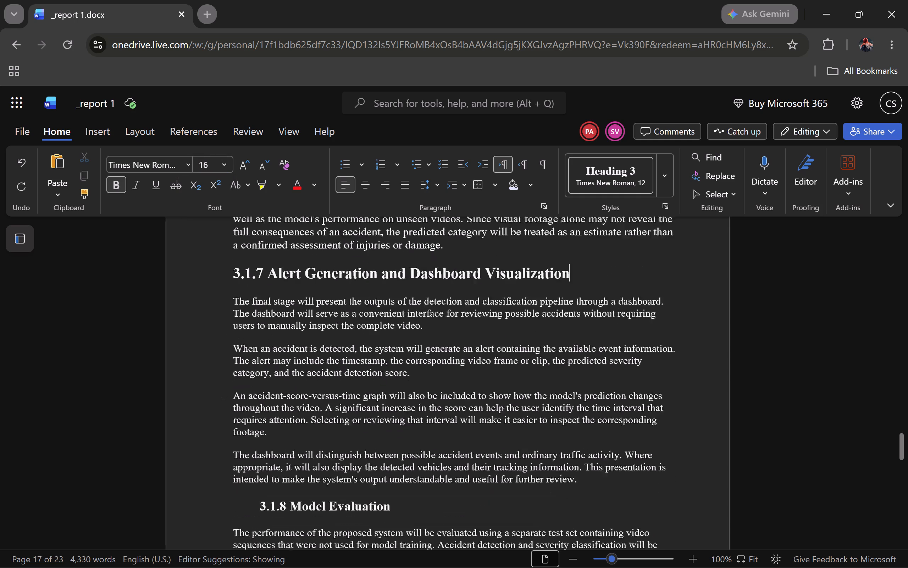
scroll(268, 352, "right", 1)
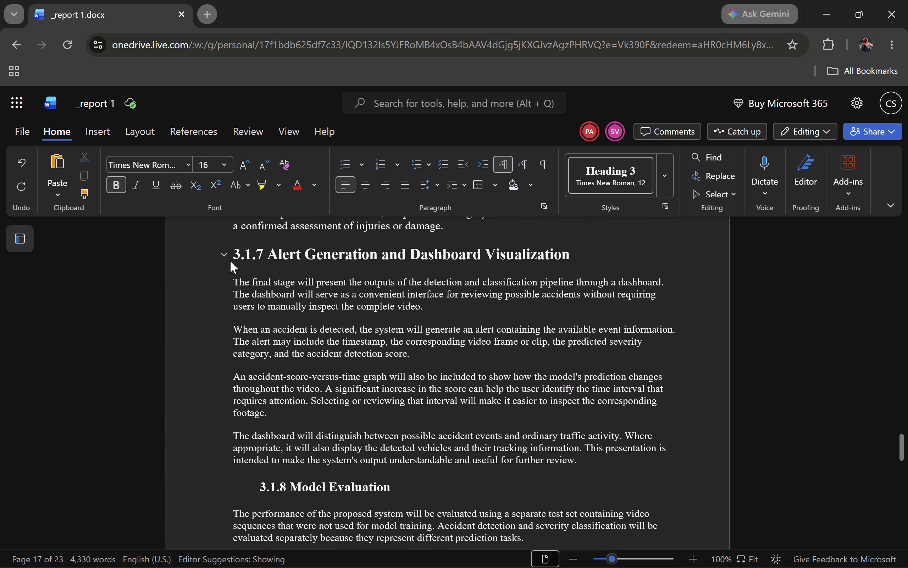
left_click(233, 279)
left_click_drag(233, 279, 575, 447)
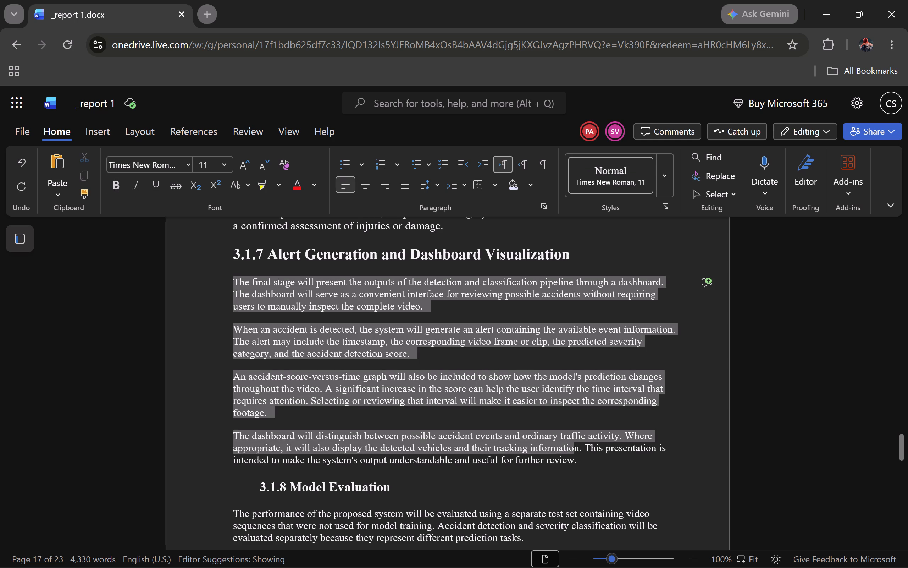
left_click_drag(575, 447, 575, 468)
left_click(581, 462)
left_click_drag(581, 462, 232, 284)
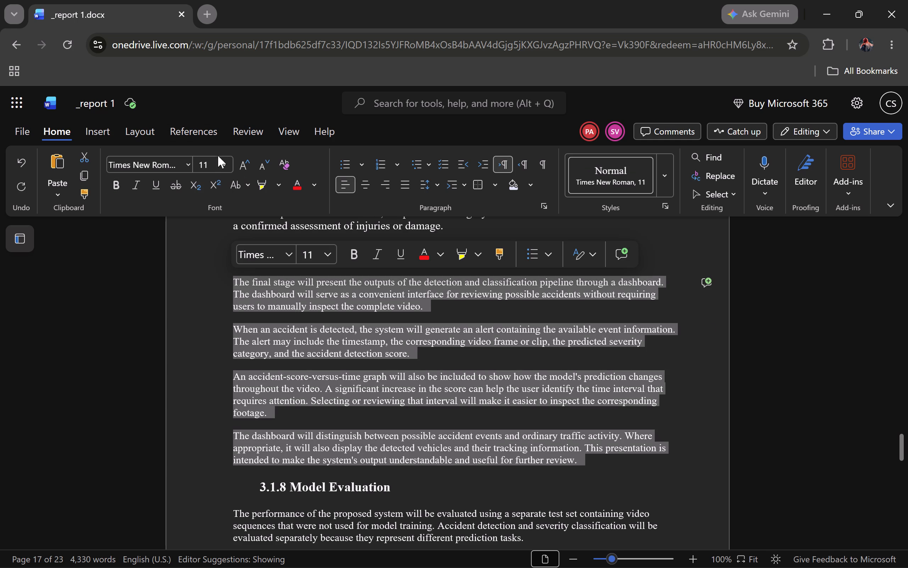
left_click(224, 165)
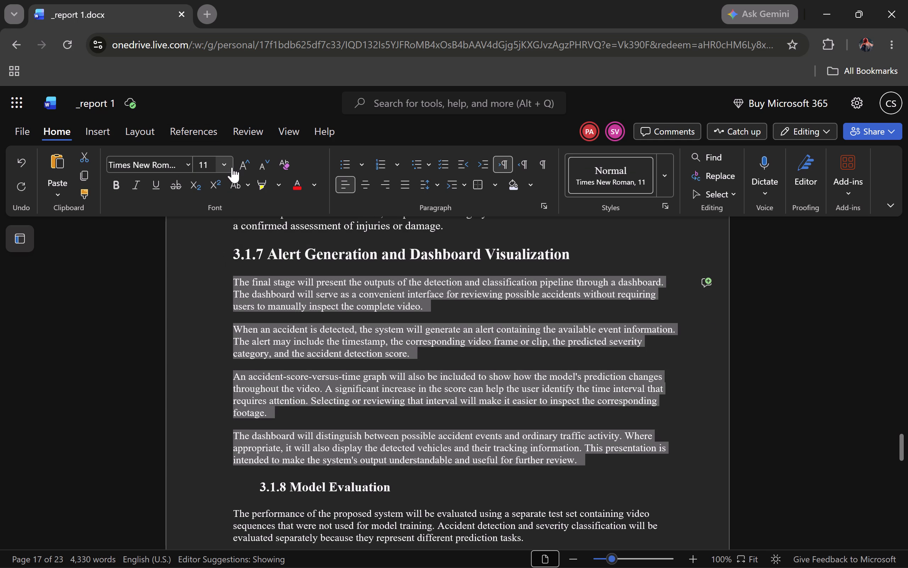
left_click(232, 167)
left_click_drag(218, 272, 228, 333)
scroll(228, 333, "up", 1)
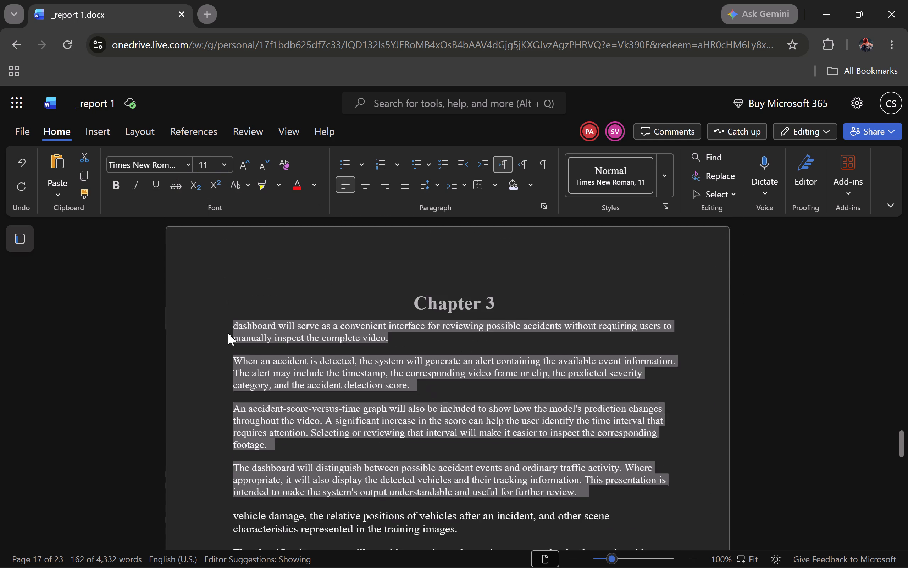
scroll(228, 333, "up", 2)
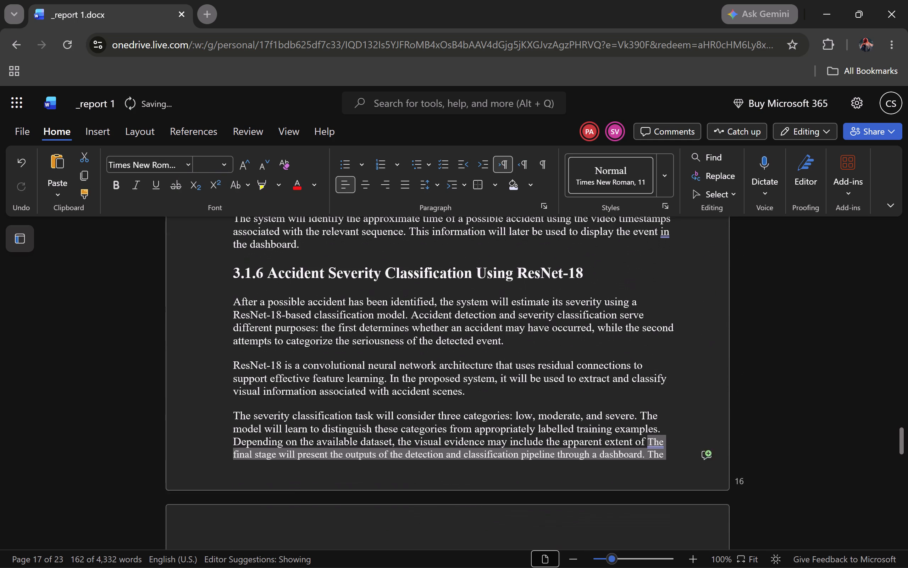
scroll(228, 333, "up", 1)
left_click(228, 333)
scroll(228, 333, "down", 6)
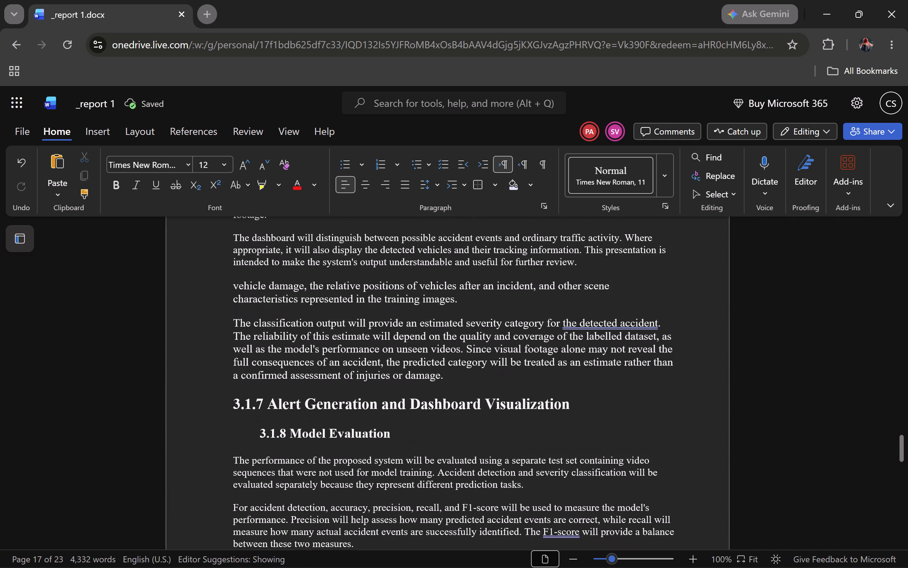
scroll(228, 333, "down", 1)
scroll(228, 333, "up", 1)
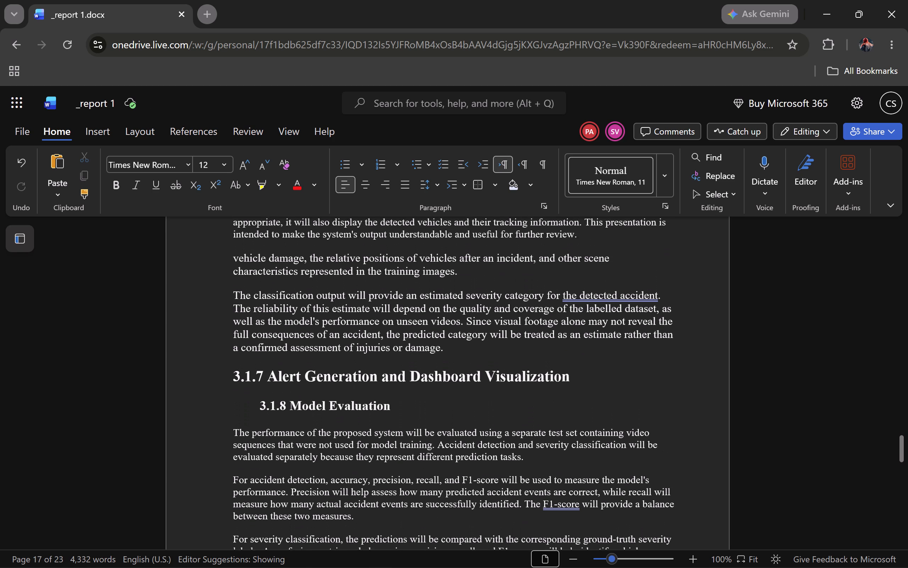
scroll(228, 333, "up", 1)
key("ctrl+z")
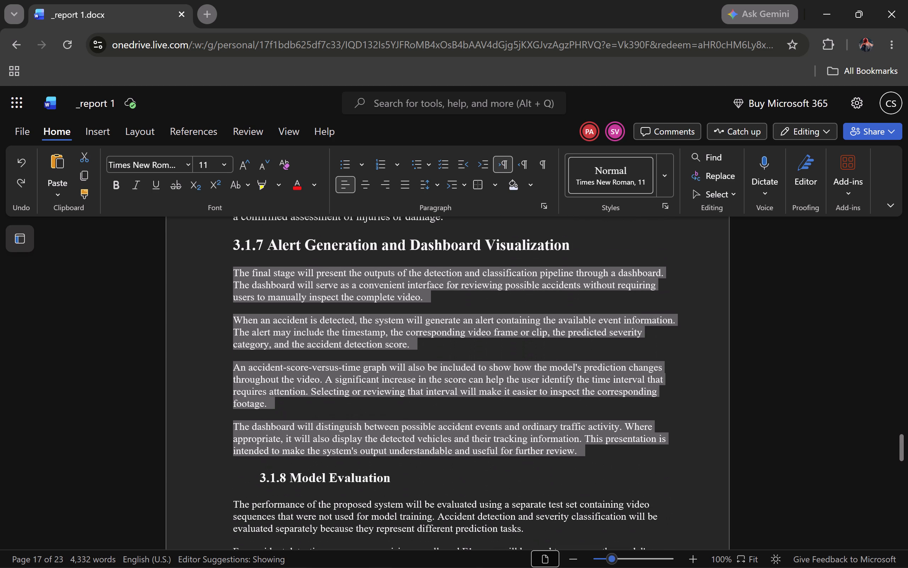
Set the font size of the selected 3.1.7 body paragraphs to 12.
left_click(225, 170)
left_click(217, 275)
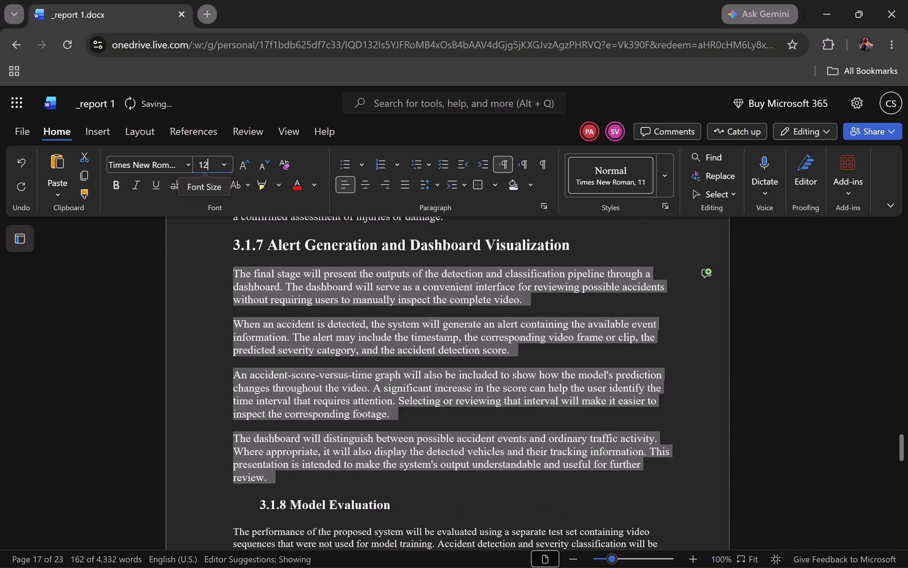
left_click(531, 473)
Remove the indent before the 3.1.8 Model Evaluation heading and set its font size to 16.
scroll(531, 473, "up", 3)
scroll(531, 473, "down", 1)
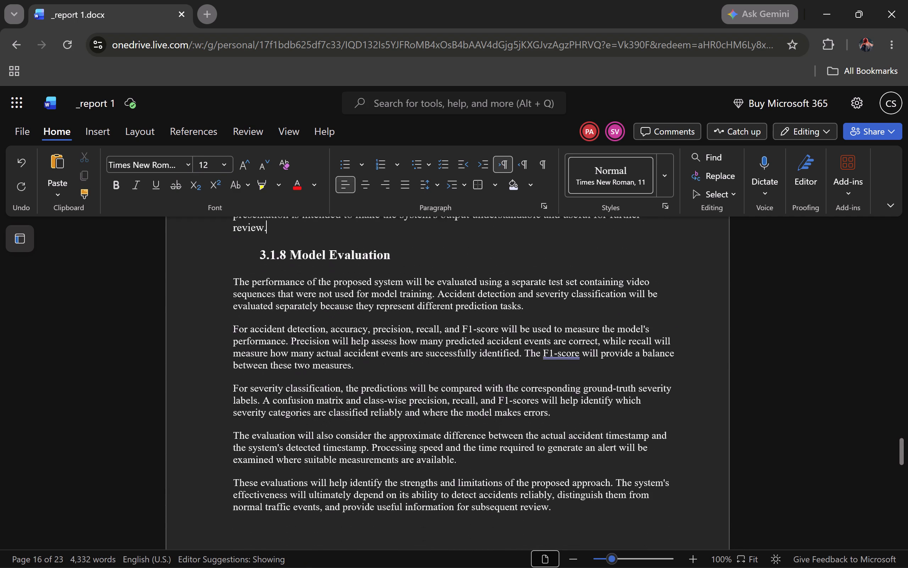
scroll(531, 473, "down", 1)
left_click(261, 487)
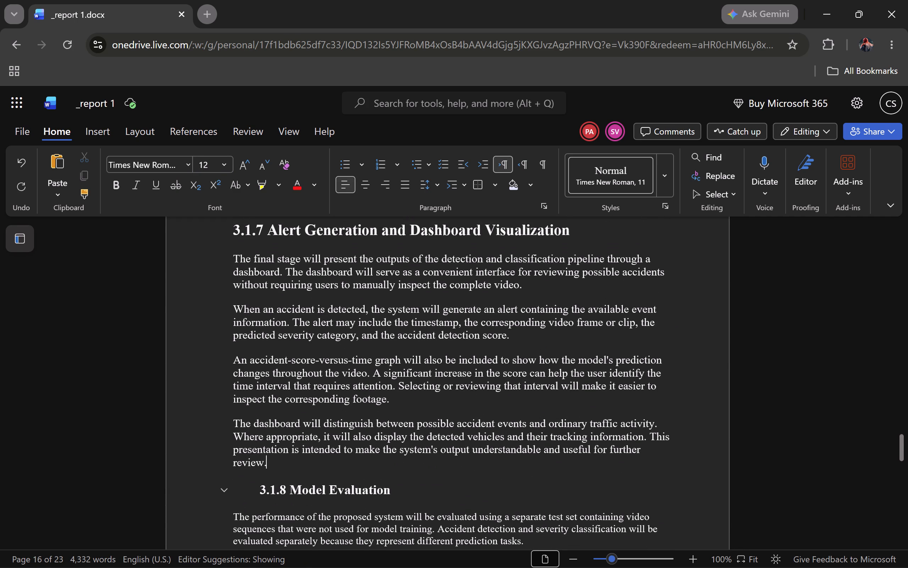
key("BackSpace")
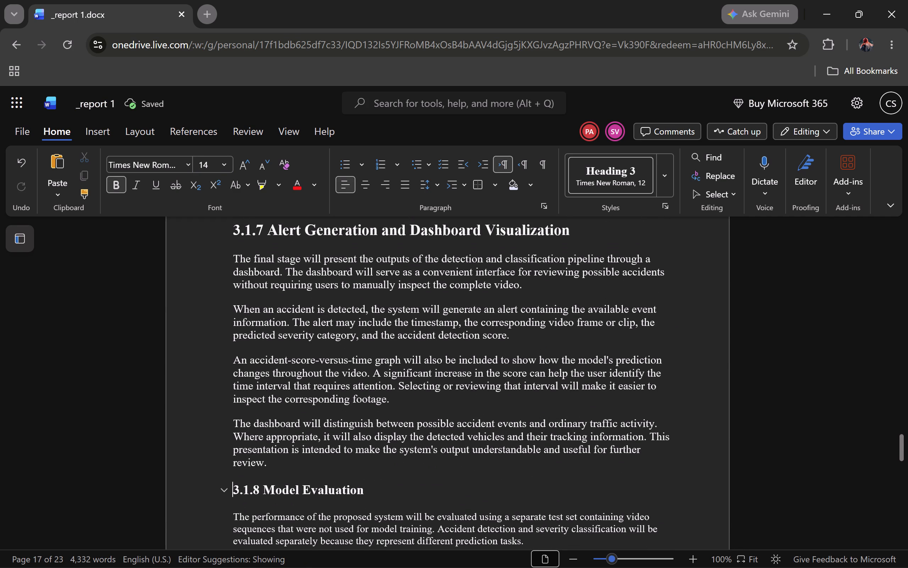
left_click(369, 490)
left_click_drag(369, 490, 229, 486)
left_click(226, 163)
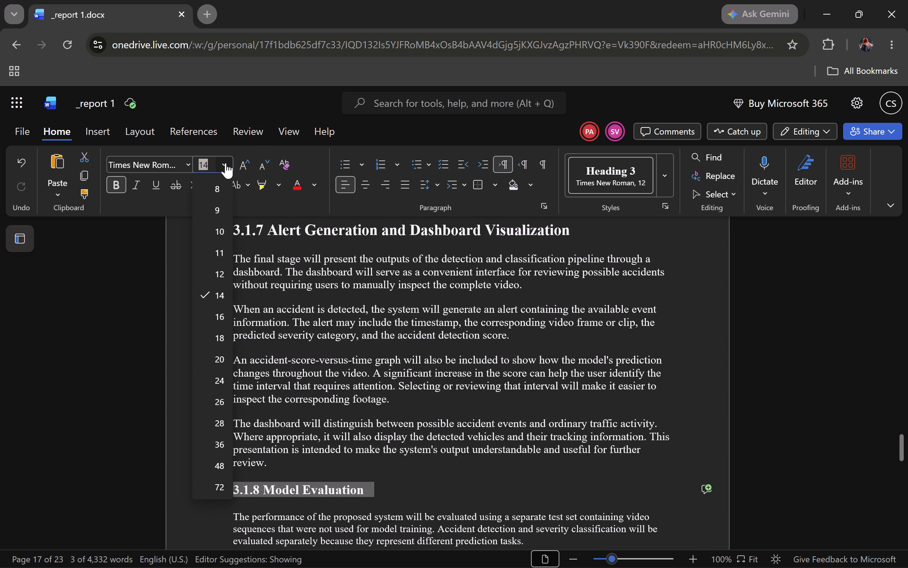
left_click(215, 312)
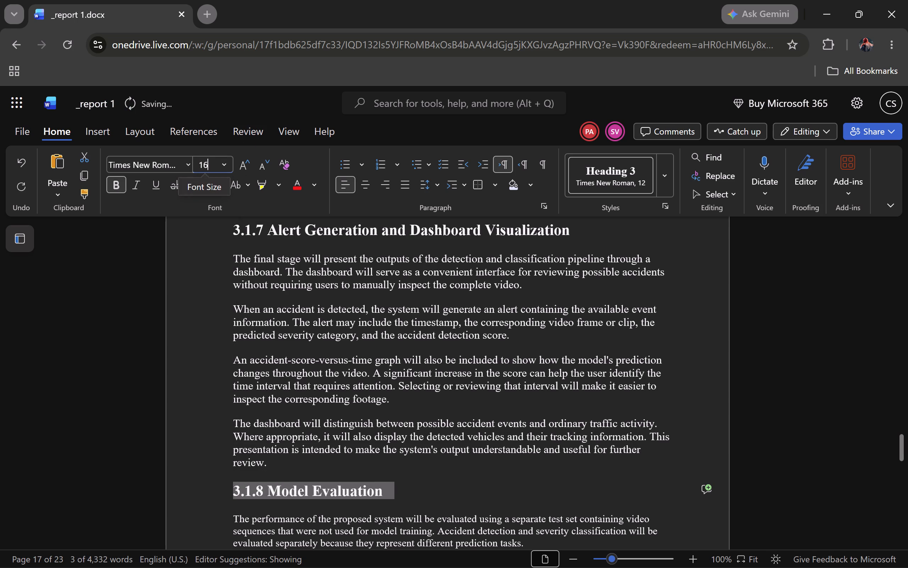
left_click(420, 466)
Set the font size of all body paragraphs under 3.1.8 Model Evaluation to 12.
scroll(420, 466, "down", 2)
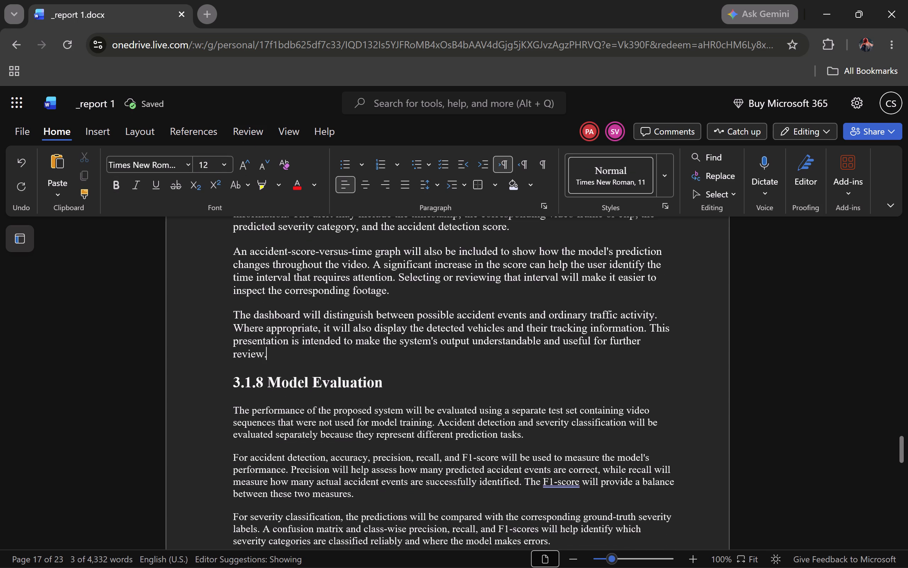
scroll(392, 438, "down", 2)
scroll(392, 438, "right", 1)
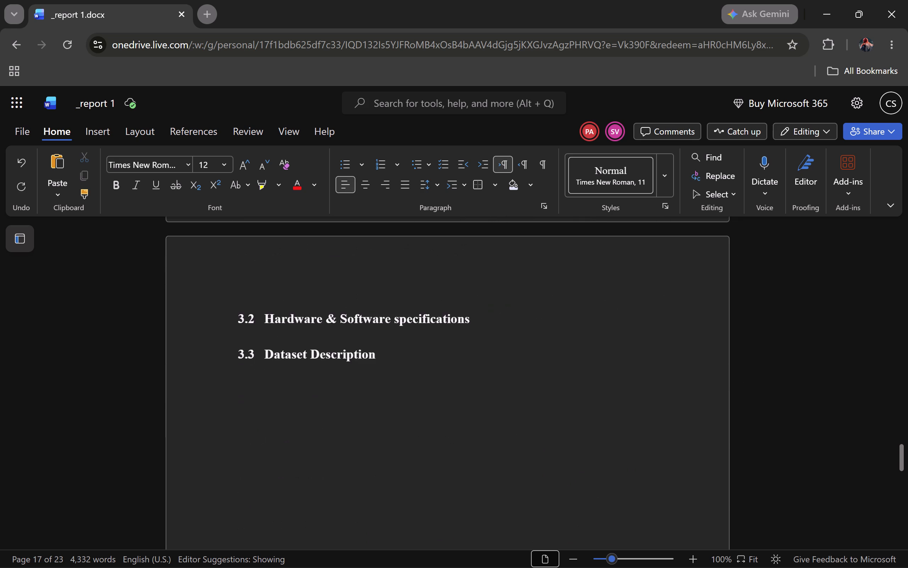
scroll(392, 438, "right", 1)
scroll(392, 438, "up", 4)
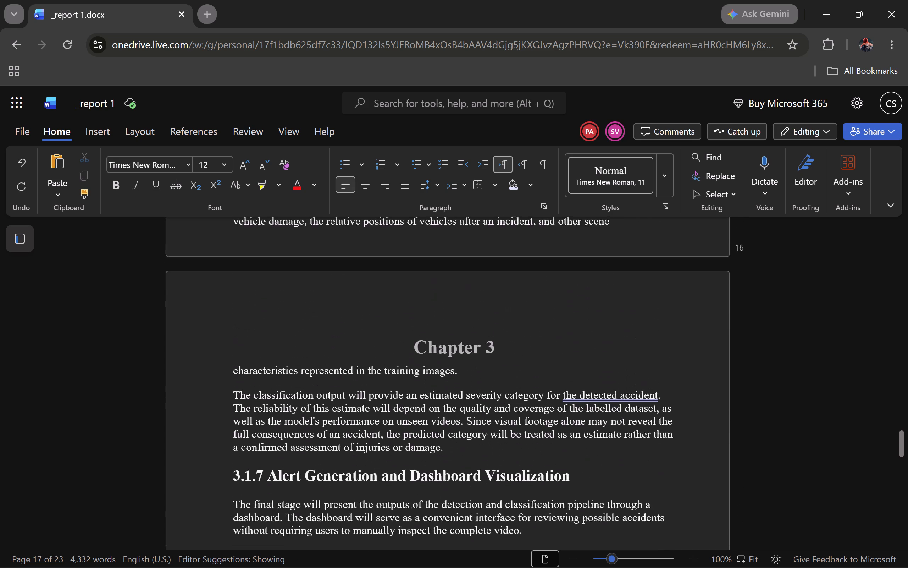
scroll(392, 438, "down", 6)
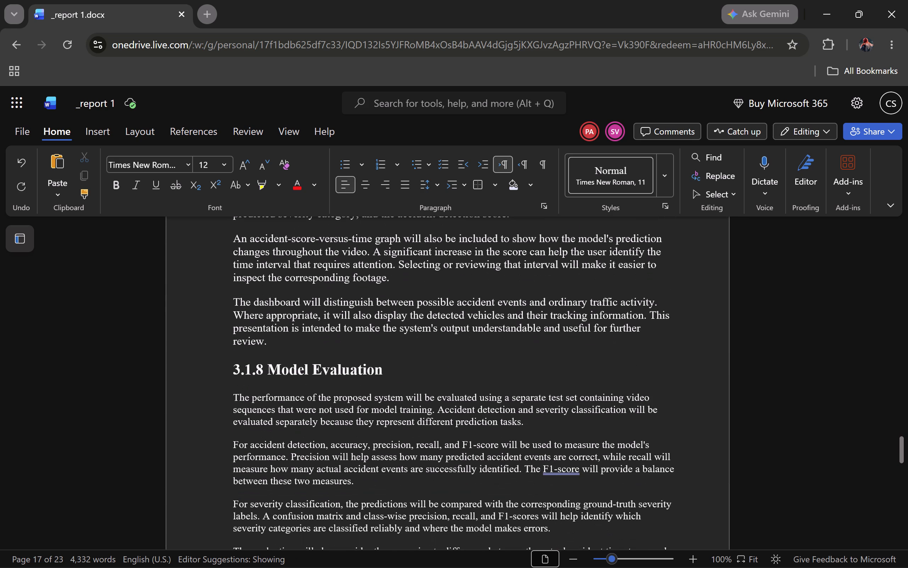
scroll(266, 412, "down", 2)
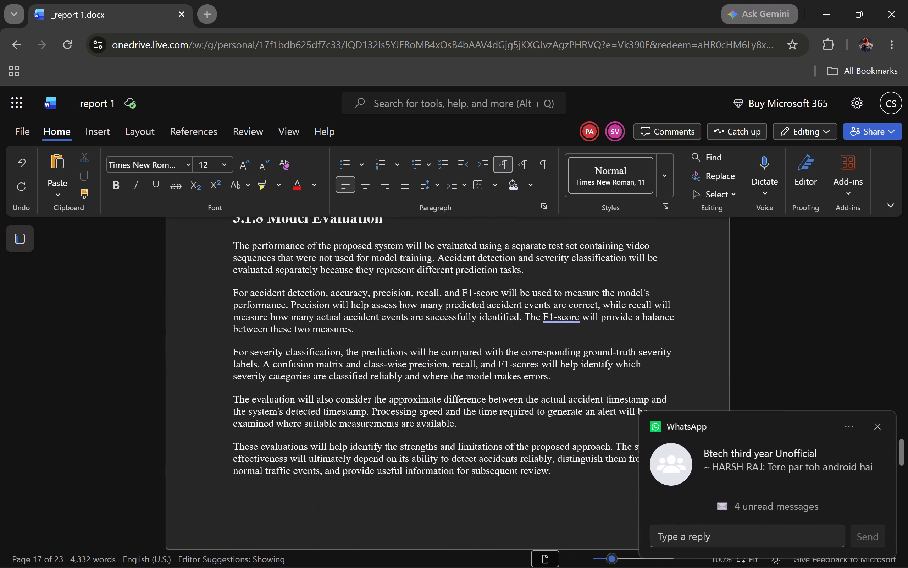
left_click(554, 484)
left_click_drag(554, 484, 542, 475)
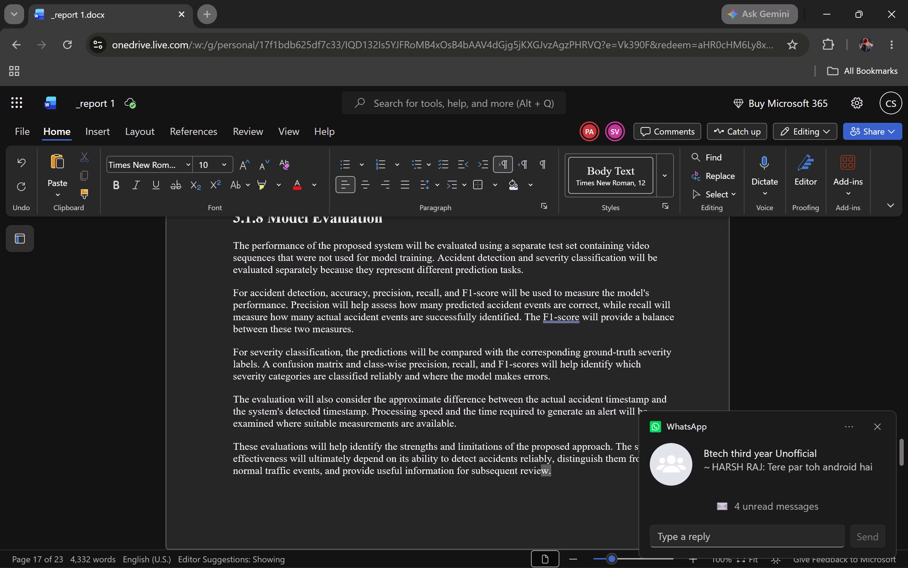
left_click_drag(542, 475, 348, 366)
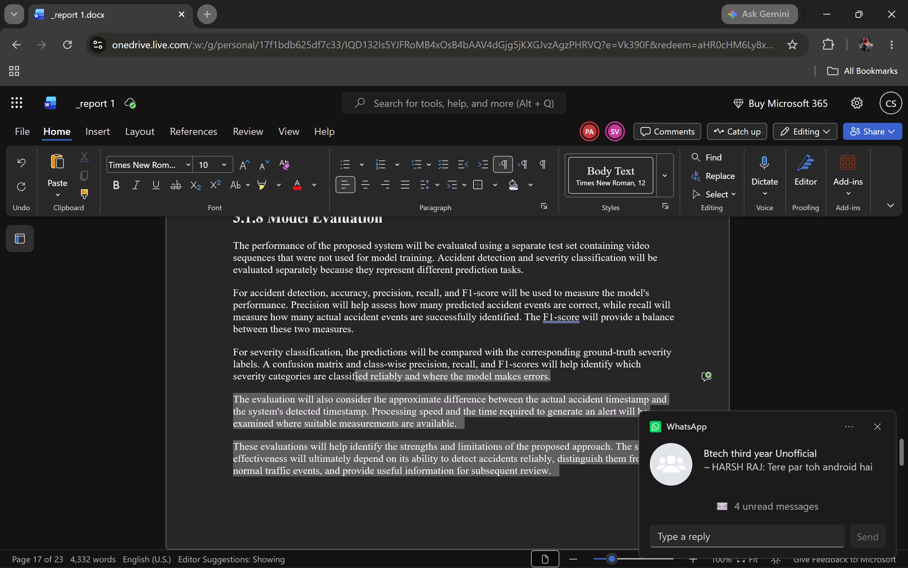
left_click_drag(348, 366, 228, 239)
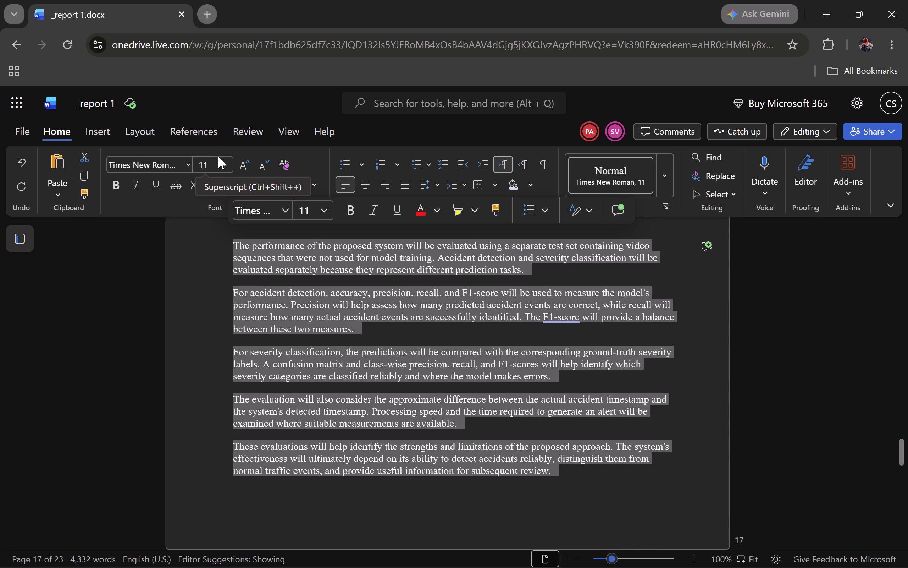
left_click(223, 165)
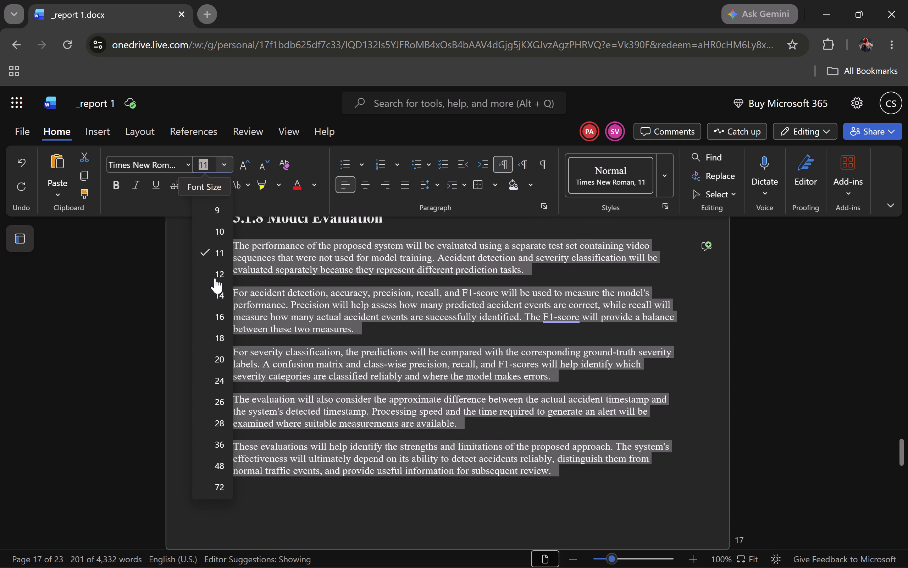
left_click(215, 279)
left_click(342, 506)
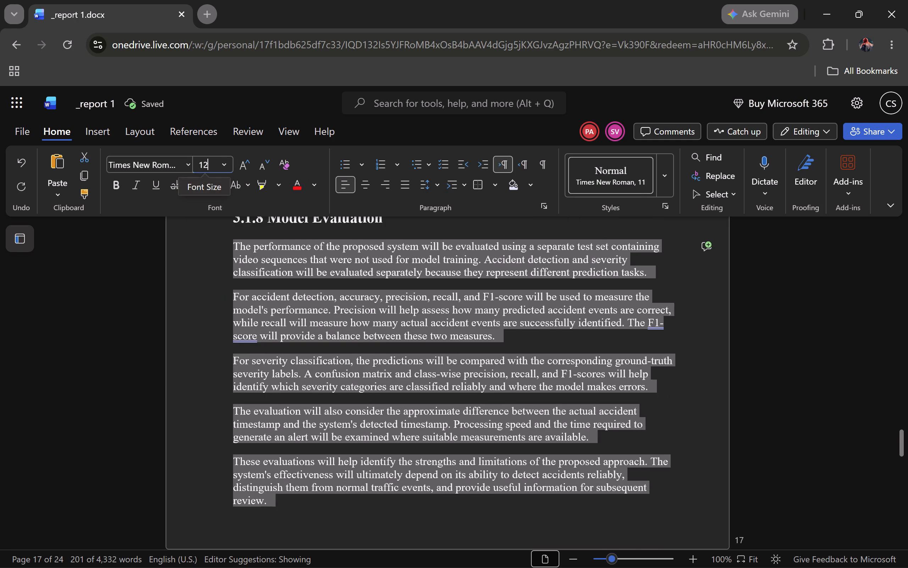
Review the formatting of the Chapter 3 subsections from 3.1.1 through 3.1.8 and the pages that follow.
scroll(342, 506, "up", 8)
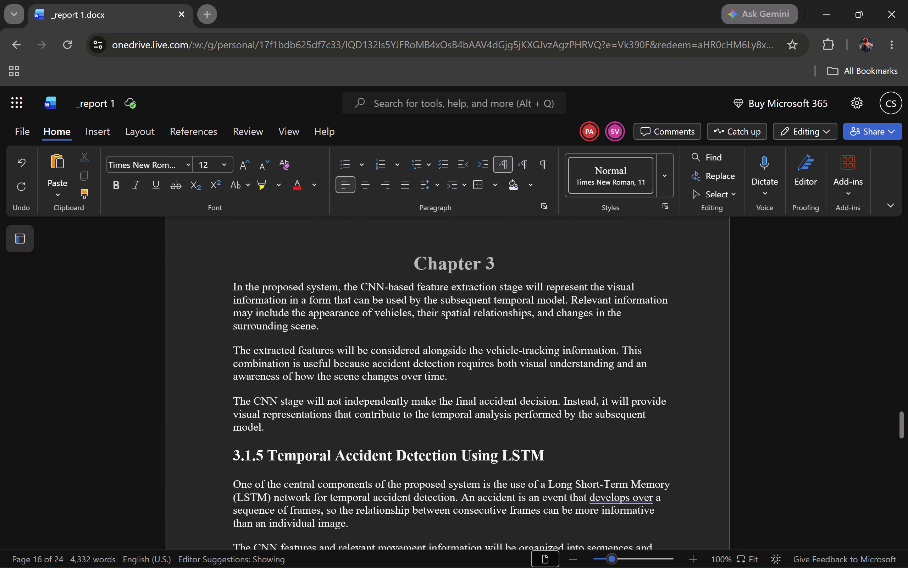
scroll(342, 506, "up", 7)
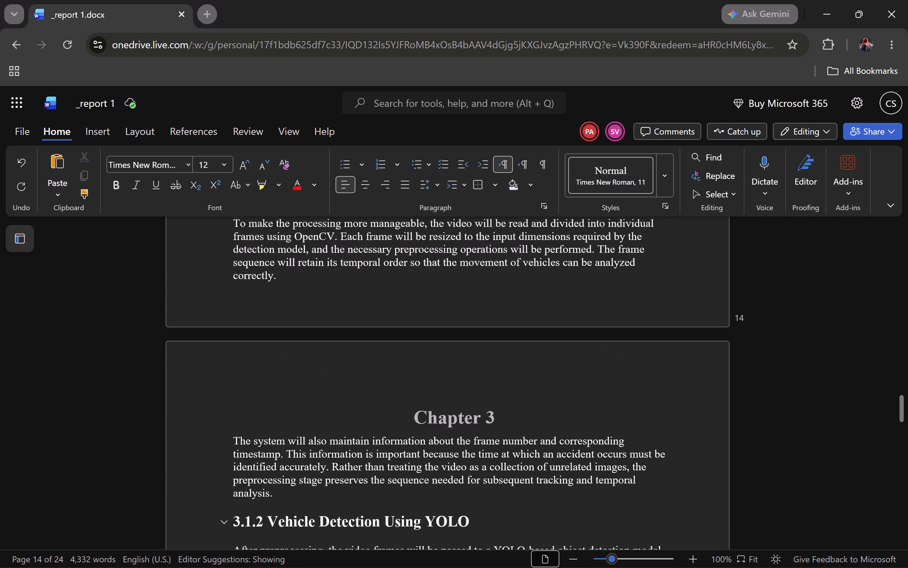
scroll(342, 506, "down", 9)
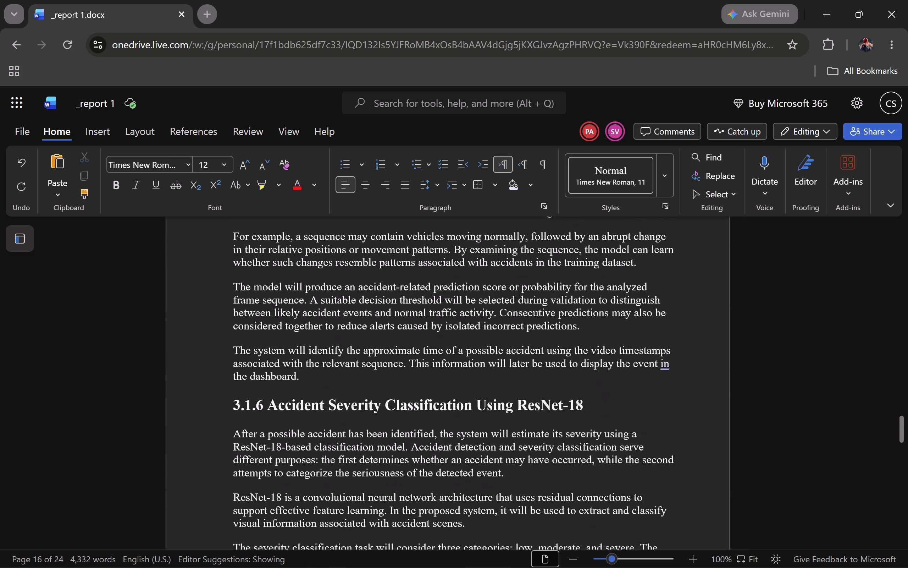
scroll(342, 506, "down", 2)
scroll(342, 506, "up", 2)
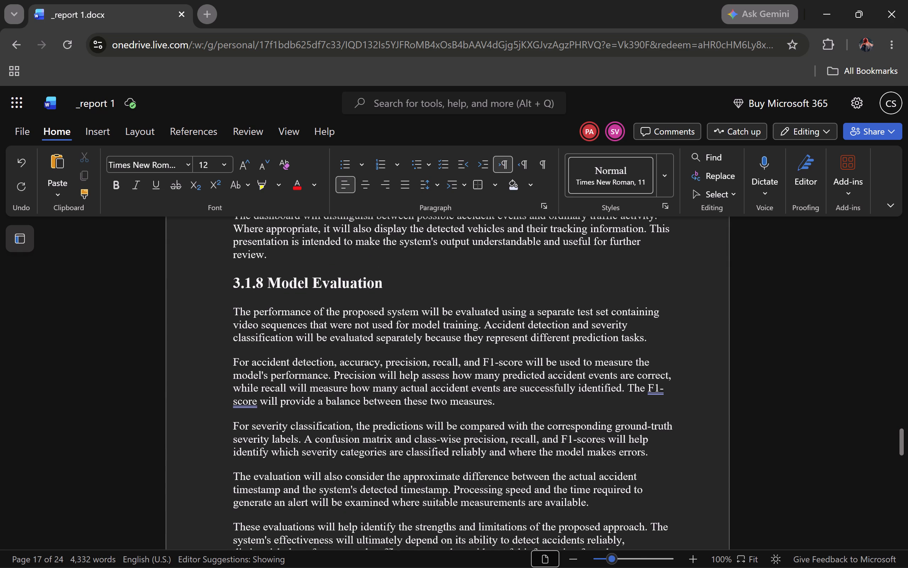
scroll(342, 506, "down", 3)
scroll(342, 506, "right", 1)
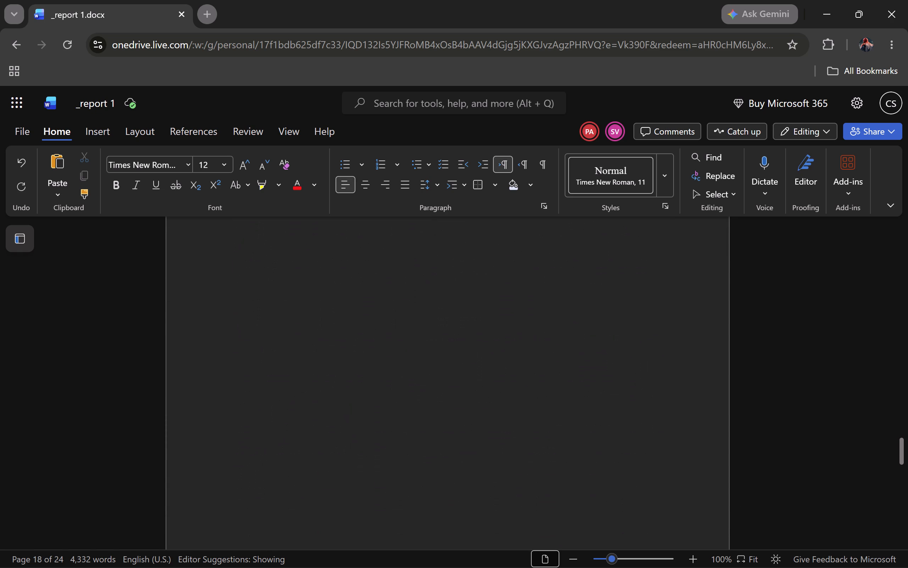
scroll(342, 506, "right", 1)
scroll(342, 506, "down", 3)
scroll(342, 506, "up", 6)
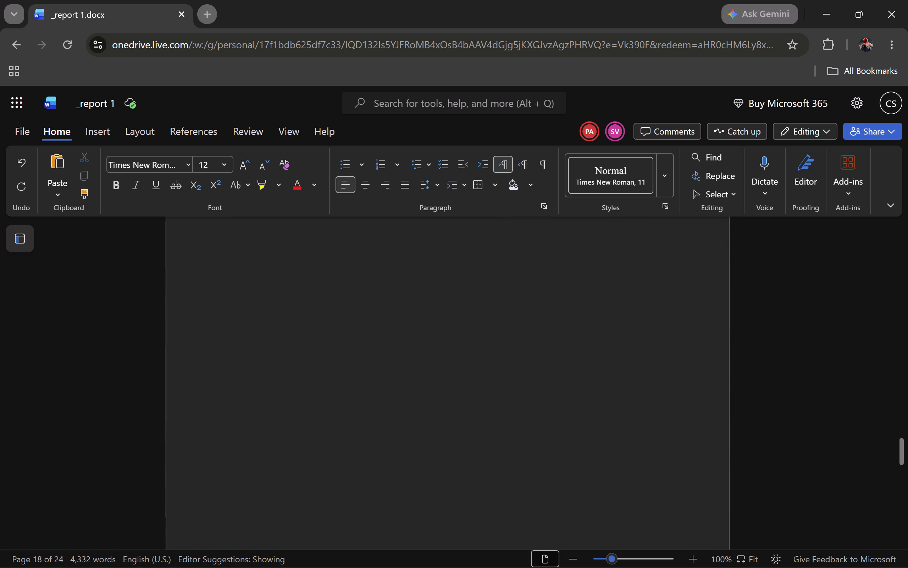
Remove the empty page between the end of 3.1.8 Model Evaluation and the 3.2 Hardware & Software specifications heading.
scroll(342, 506, "up", 1)
scroll(342, 506, "down", 1)
left_click(342, 506)
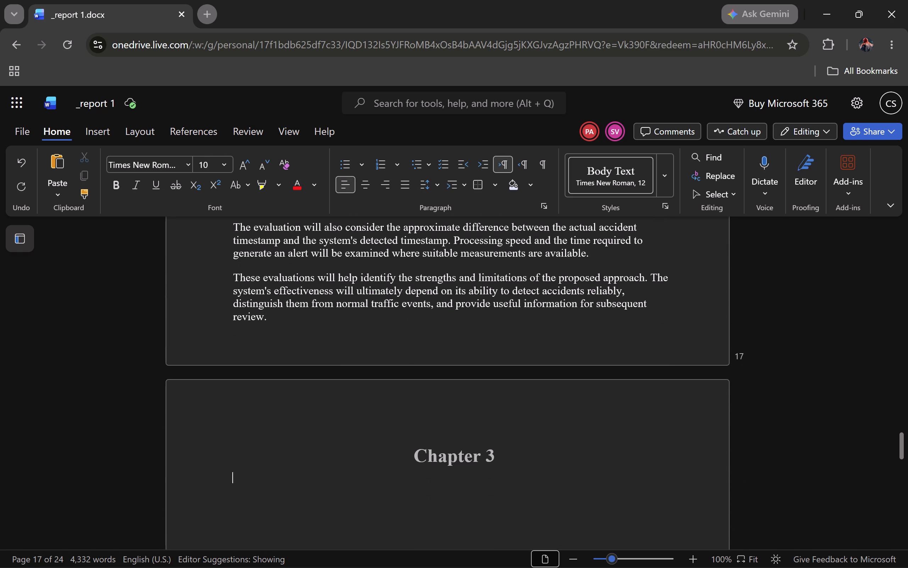
key("BackSpace")
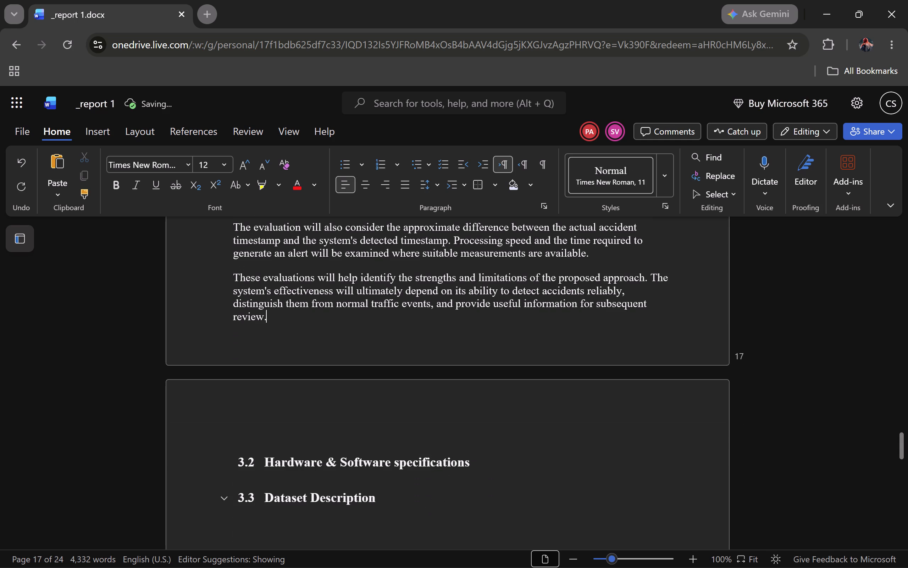
Insert an empty, unnumbered line below the 3.2 Hardware & Software specifications heading.
left_click(519, 461)
key("Return")
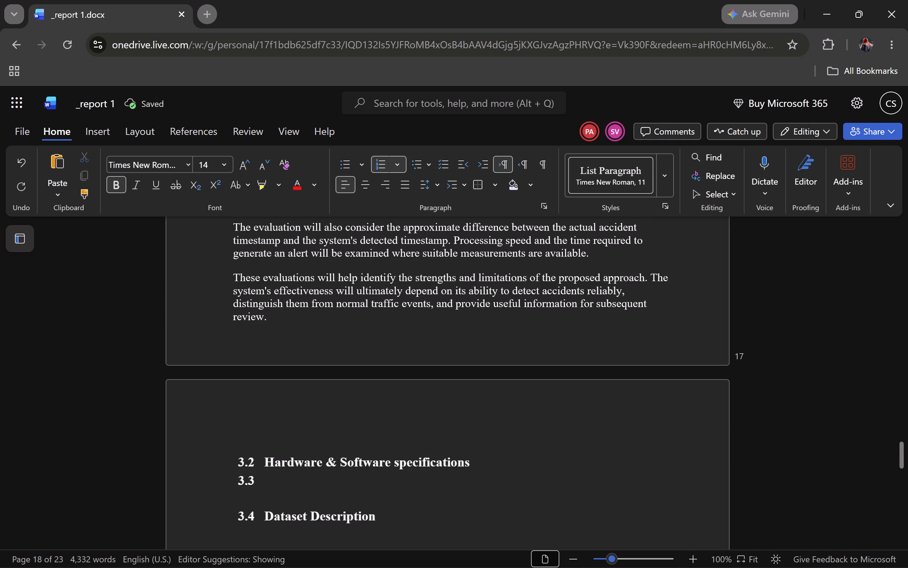
key("BackSpace")
key("Return")
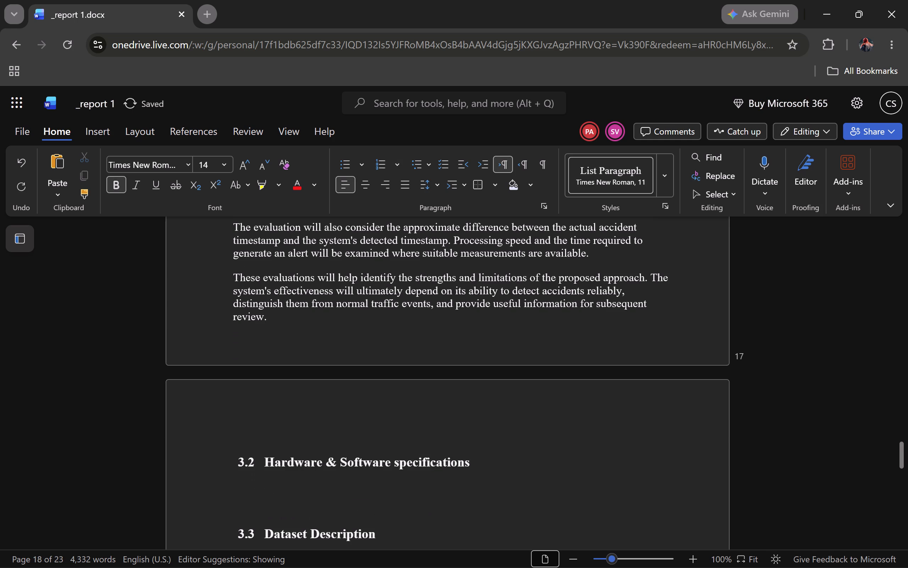
key("Up")
Set the font size of the 3.2 Hardware & Software specifications heading to 16 and place the cursor on the empty line below it.
left_click(478, 471)
left_click_drag(478, 471, 250, 457)
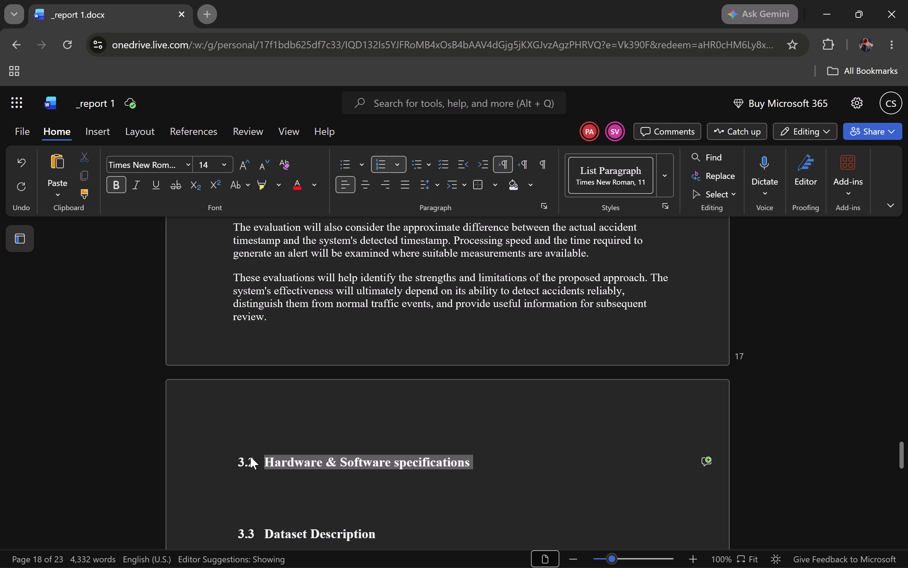
left_click_drag(250, 457, 234, 460)
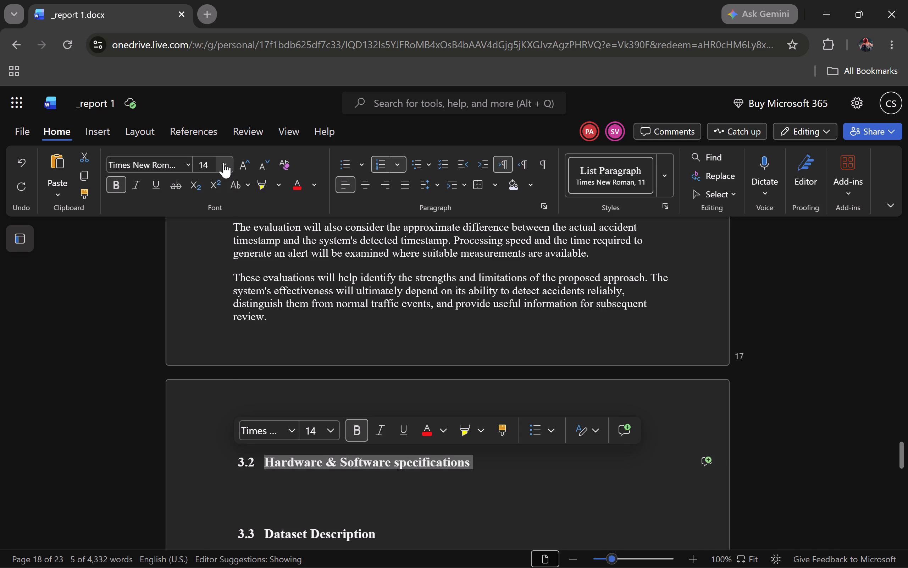
left_click(223, 161)
left_click(209, 319)
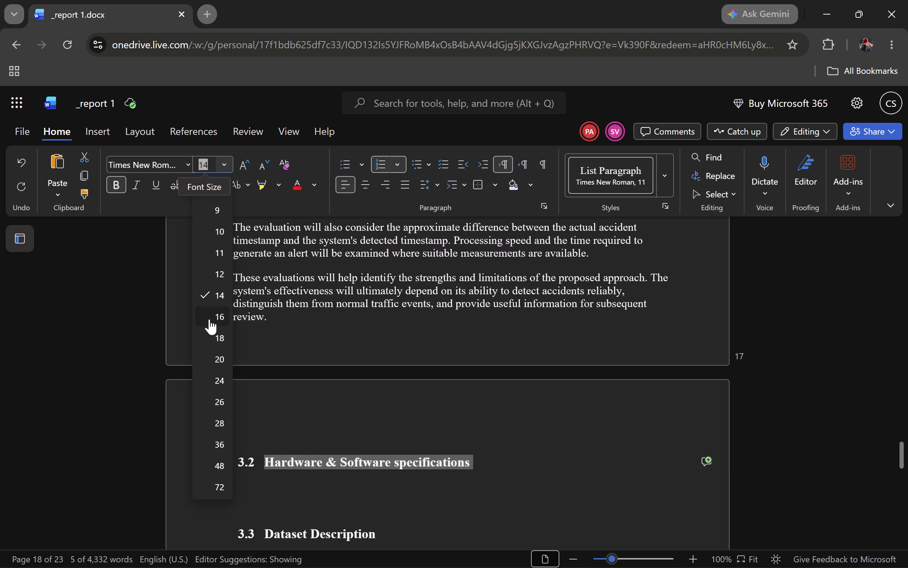
left_click(528, 483)
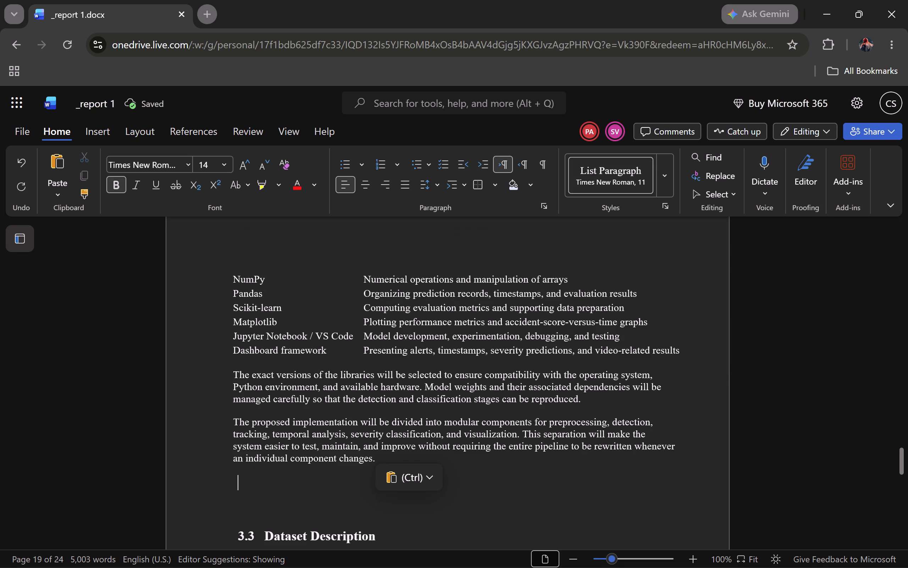
Review the pasted section 3.2 from its end back to its heading, checking the text, subheadings and both tables.
scroll(394, 404, "up", 4)
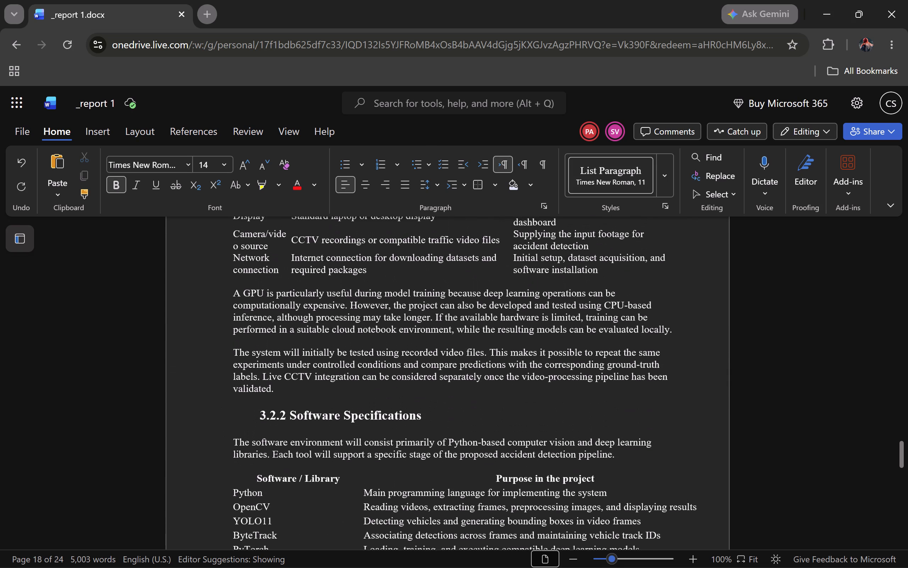
scroll(394, 404, "up", 3)
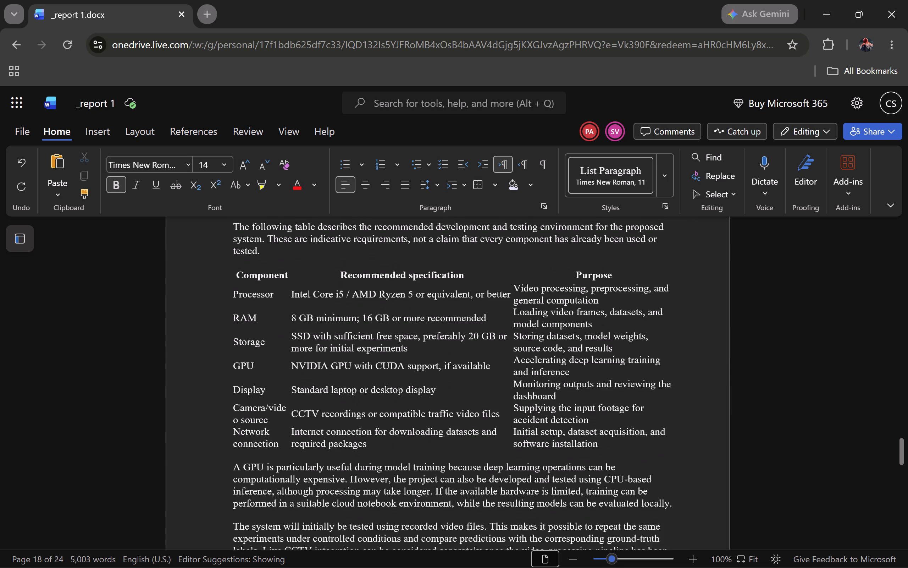
scroll(394, 404, "up", 3)
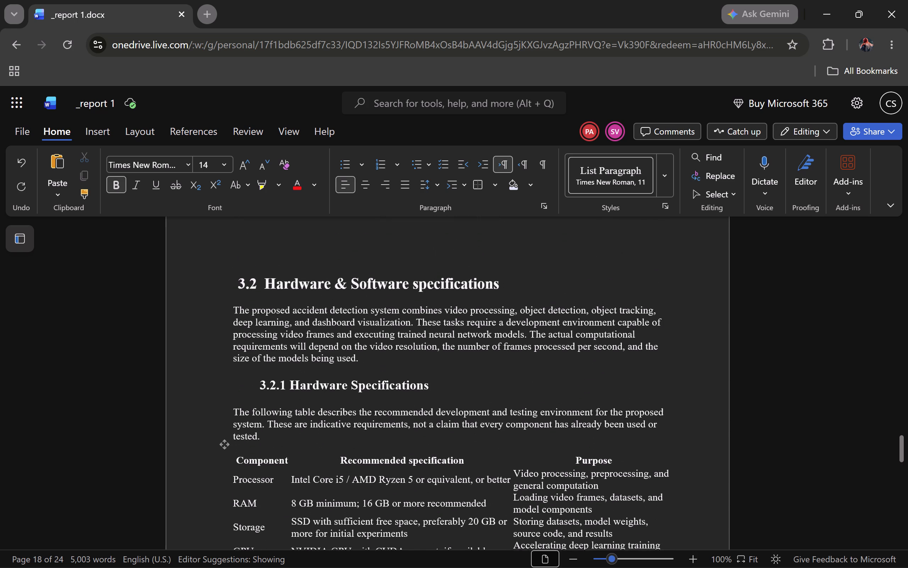
scroll(394, 404, "up", 4)
Set the font size of the introductory paragraph under 3.2 Hardware & Software specifications to 12.
scroll(394, 404, "down", 1)
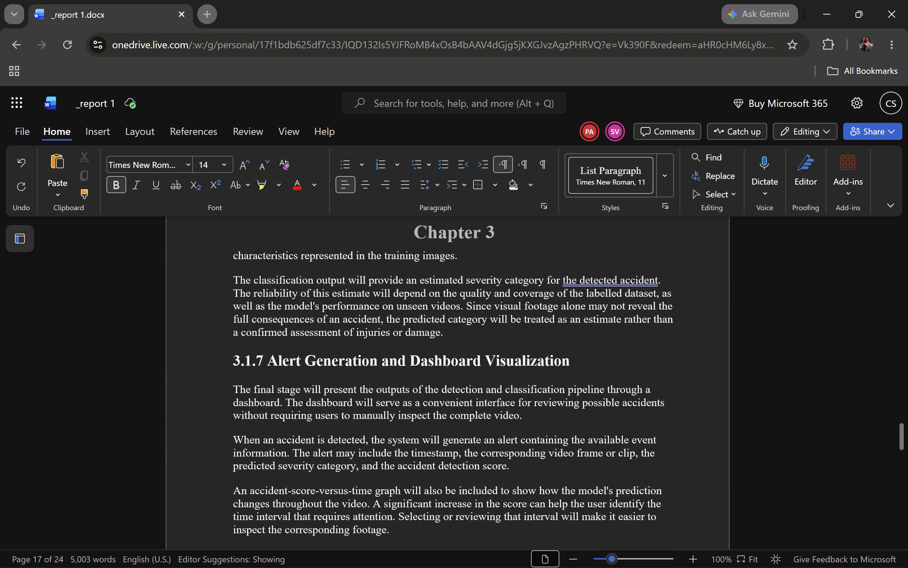
scroll(394, 404, "down", 4)
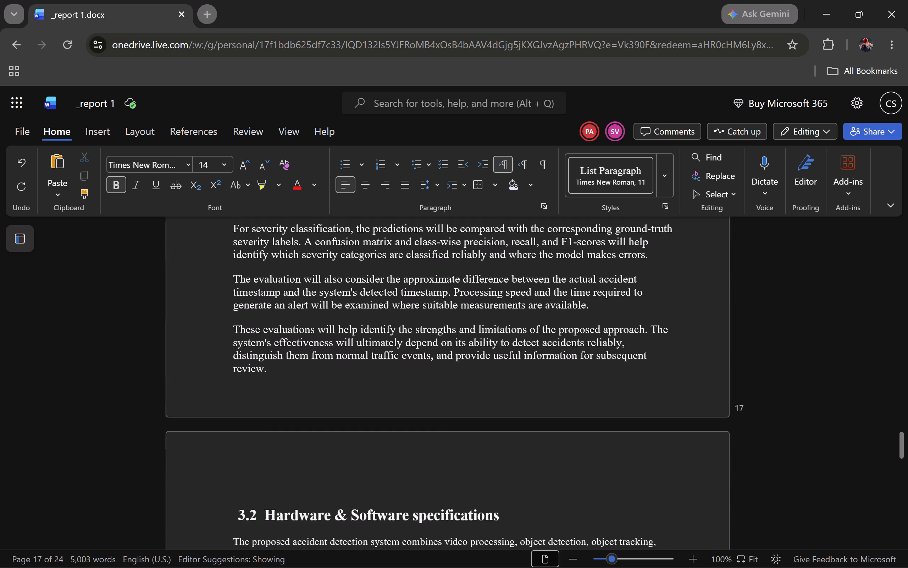
scroll(394, 404, "down", 3)
left_click_drag(394, 404, 377, 415)
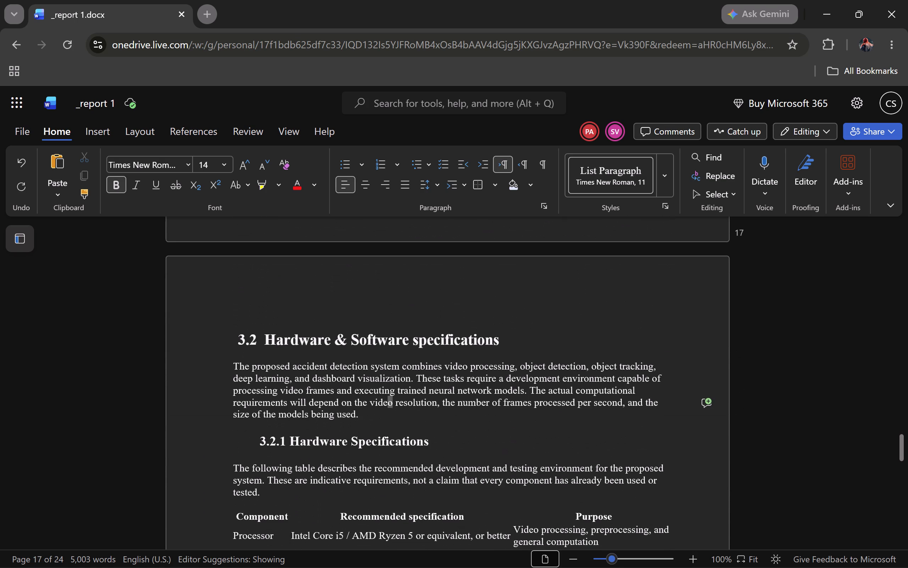
left_click_drag(377, 415, 371, 416)
left_click(371, 416)
left_click_drag(371, 416, 273, 383)
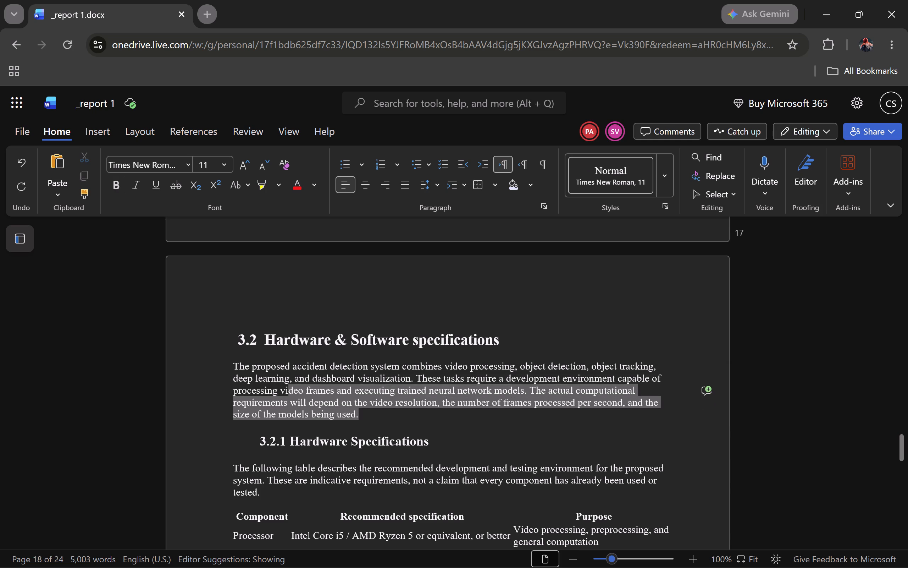
left_click_drag(273, 383, 233, 361)
left_click(331, 325)
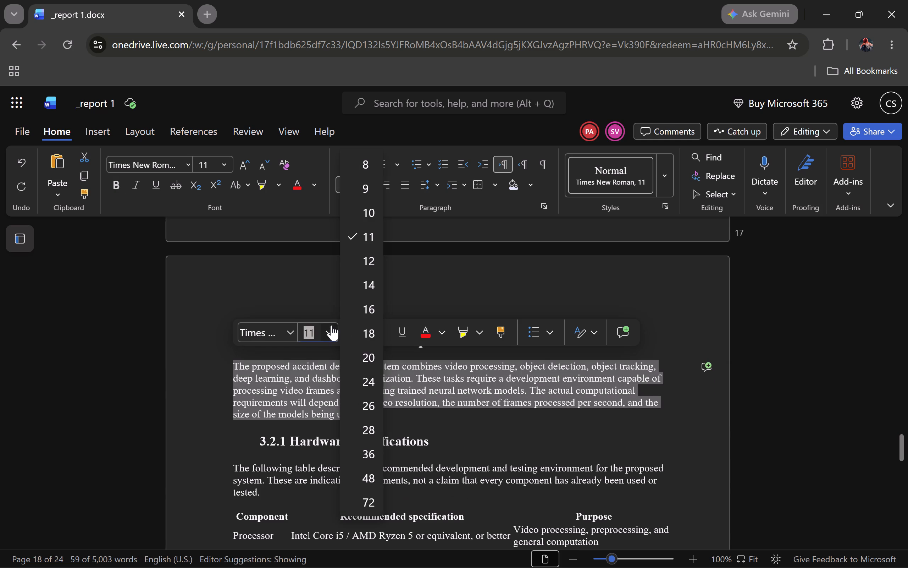
left_click(371, 254)
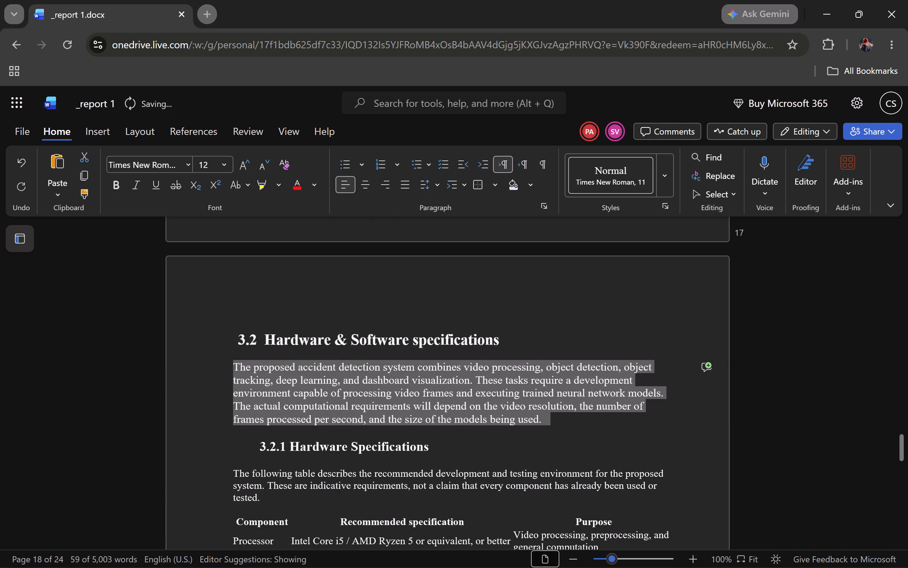
Remove the indent before the 3.2.1 Hardware Specifications heading so it aligns with the body text.
left_click(557, 448)
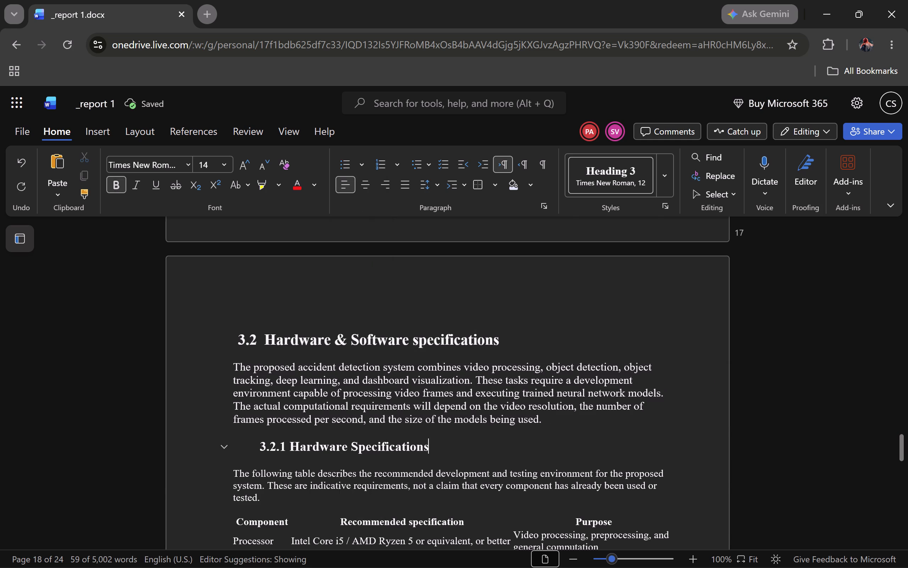
left_click(252, 446)
key("BackSpace")
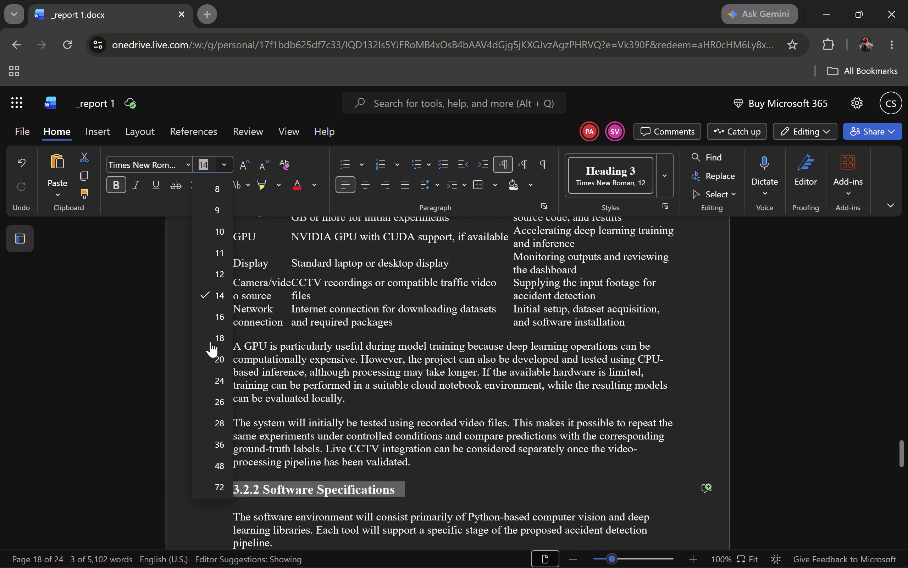
left_click(222, 319)
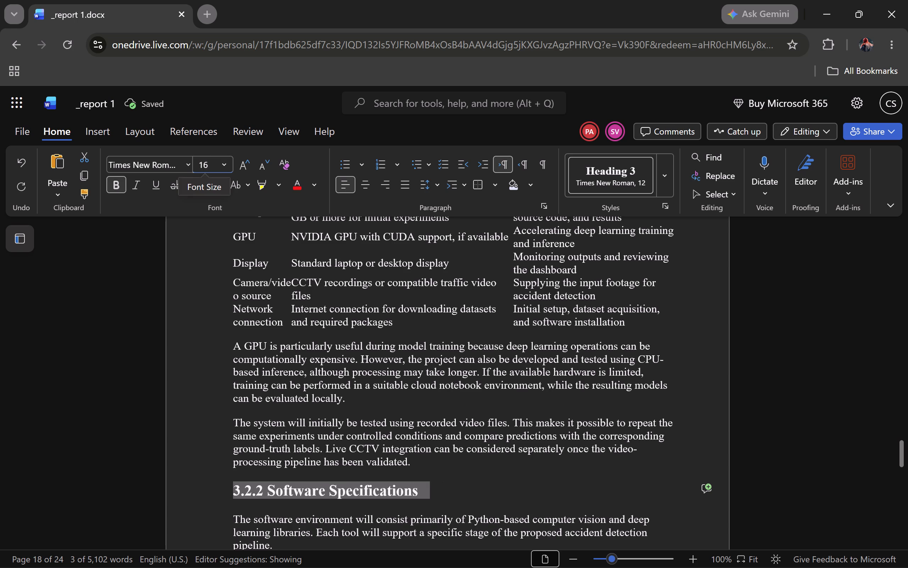
left_click(442, 482)
Delete the blank lines between the closing 3.2.2 paragraph and the 3.3 Dataset Description heading.
scroll(442, 482, "up", 1)
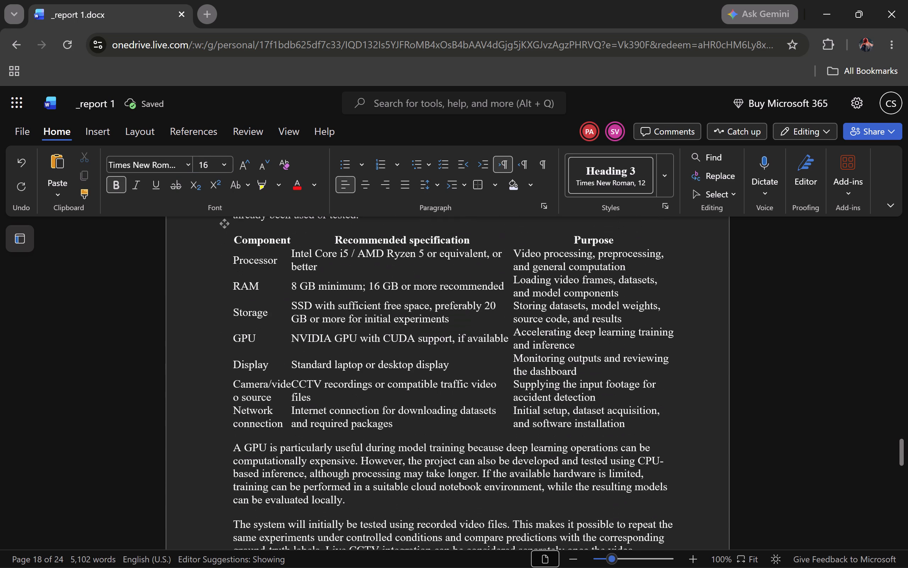
scroll(442, 482, "down", 7)
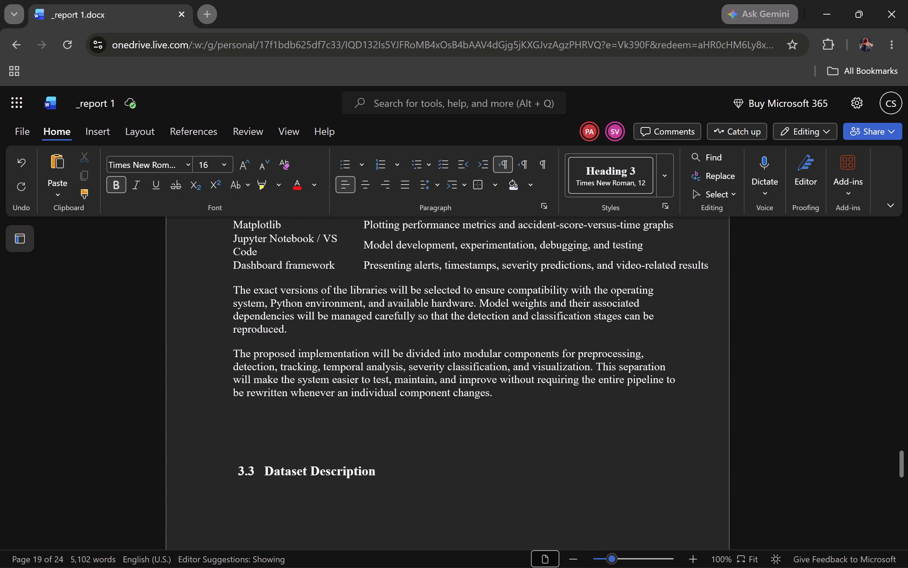
left_click(441, 441)
key("BackSpace")
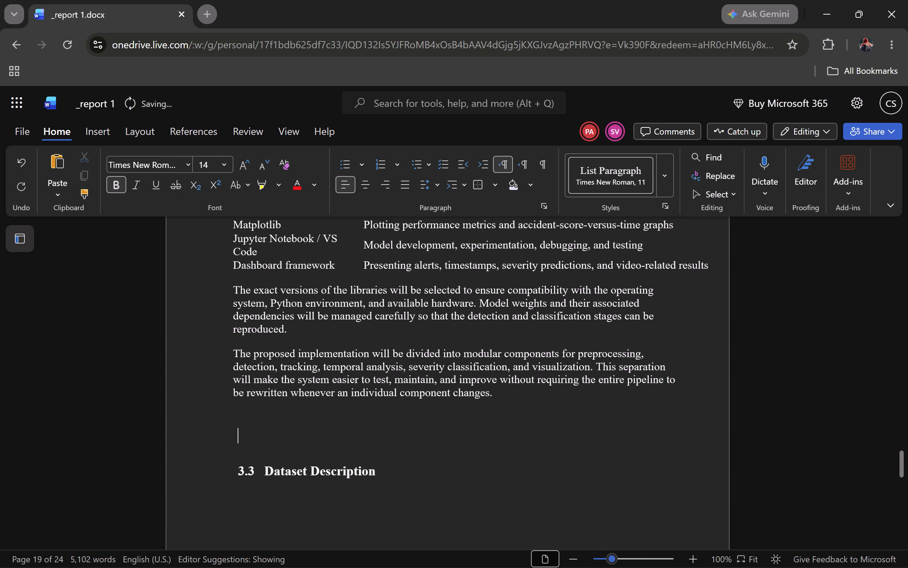
key("BackSpace")
key("BackSpace")
key("BackSpace")
key("BackSpace")
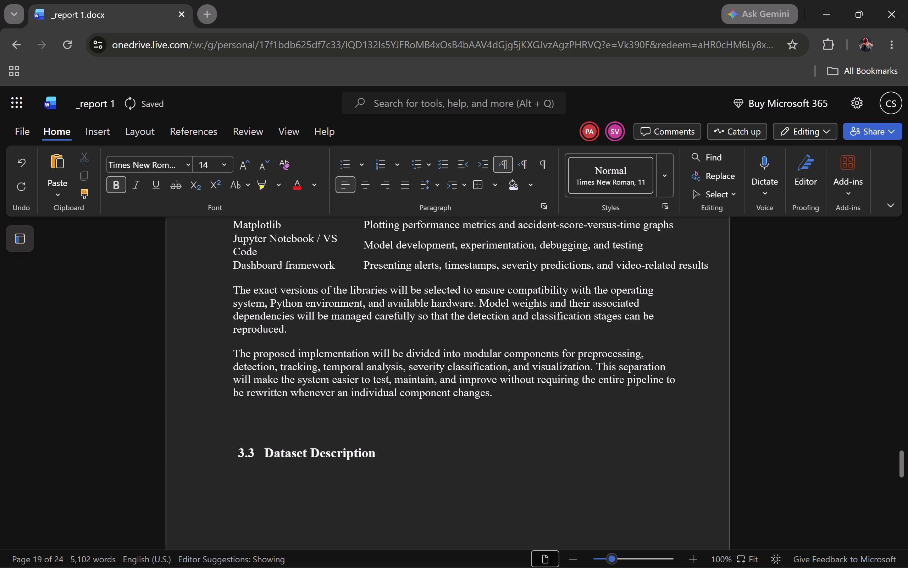
key("BackSpace")
key("Left")
key("Down")
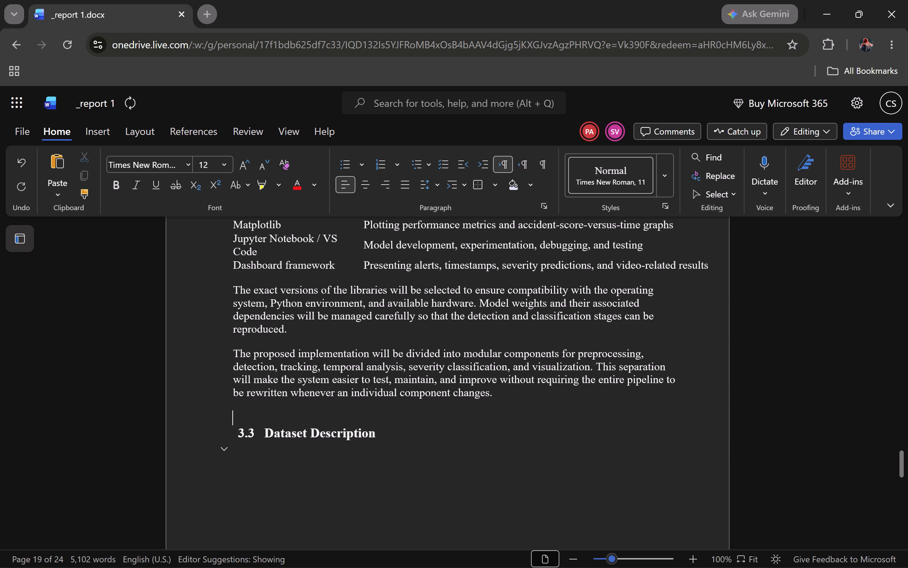
key("BackSpace")
key("Down")
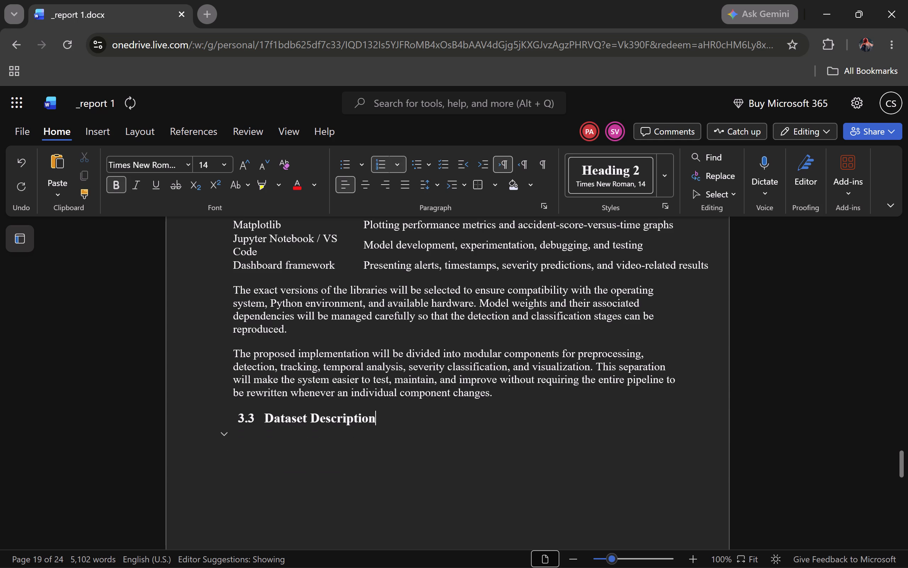
Set the font size of the 3.3 Dataset Description heading to 16.
left_click(433, 421)
left_click_drag(433, 421, 342, 417)
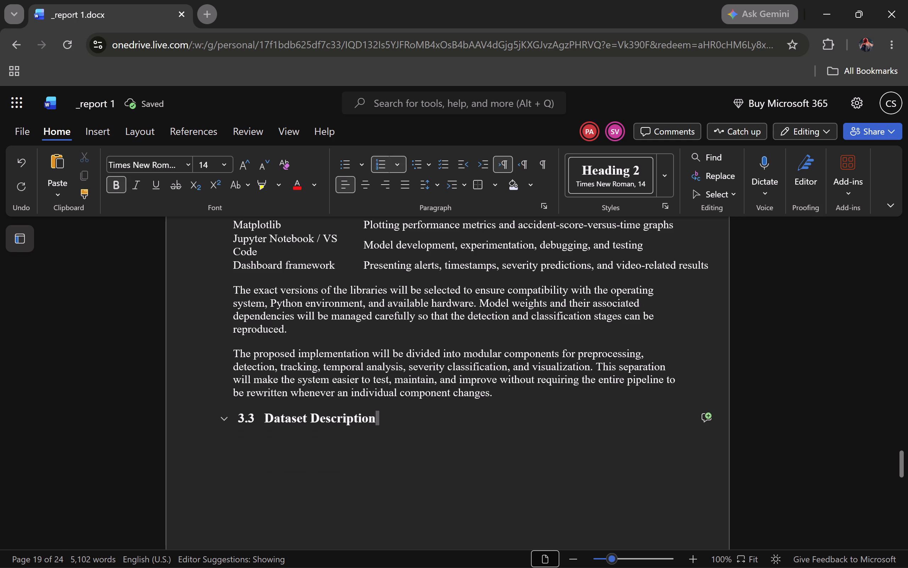
left_click_drag(342, 417, 232, 411)
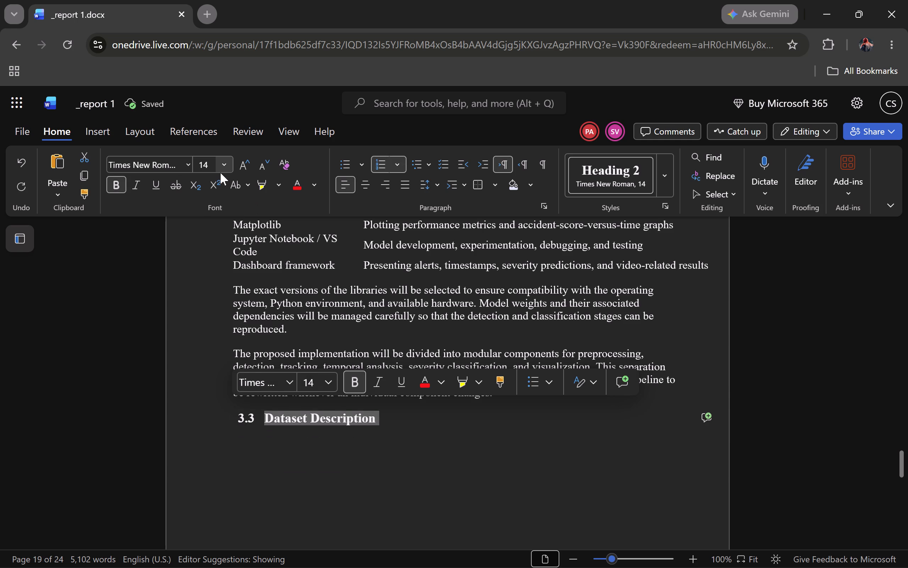
left_click(220, 173)
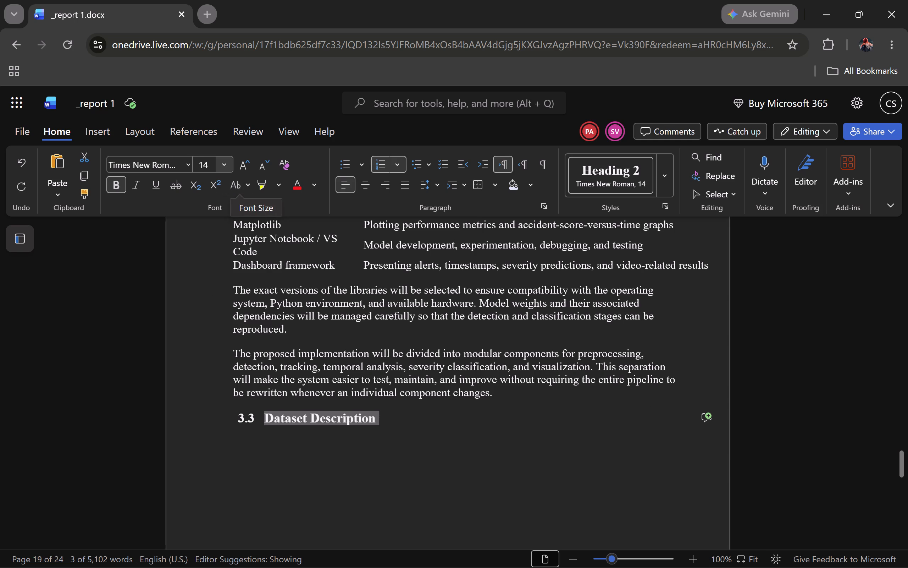
left_click(220, 162)
left_click(221, 318)
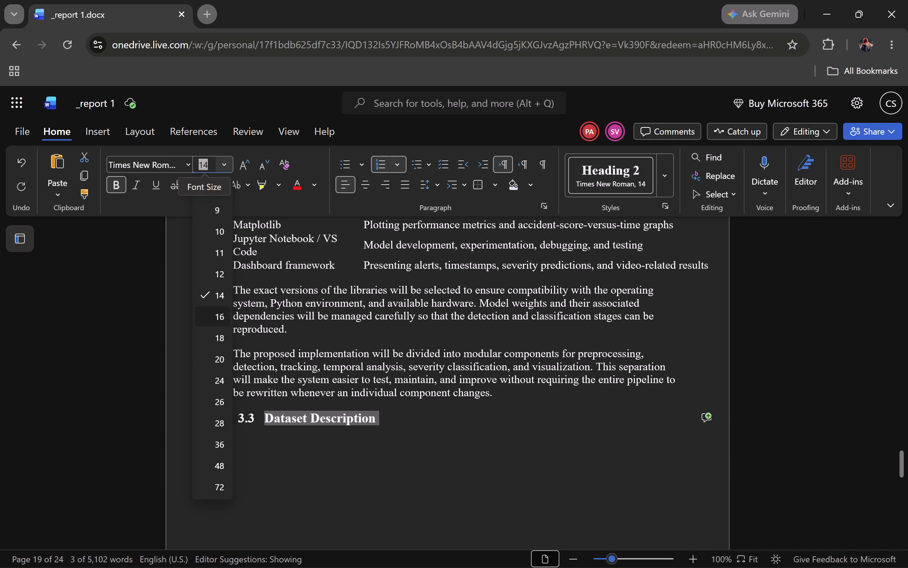
left_click(433, 431)
Review the formatting of Chapter 3 from the 3.2.2 content back to section 3.1.6, returning to the 3.3 heading.
scroll(433, 431, "up", 2)
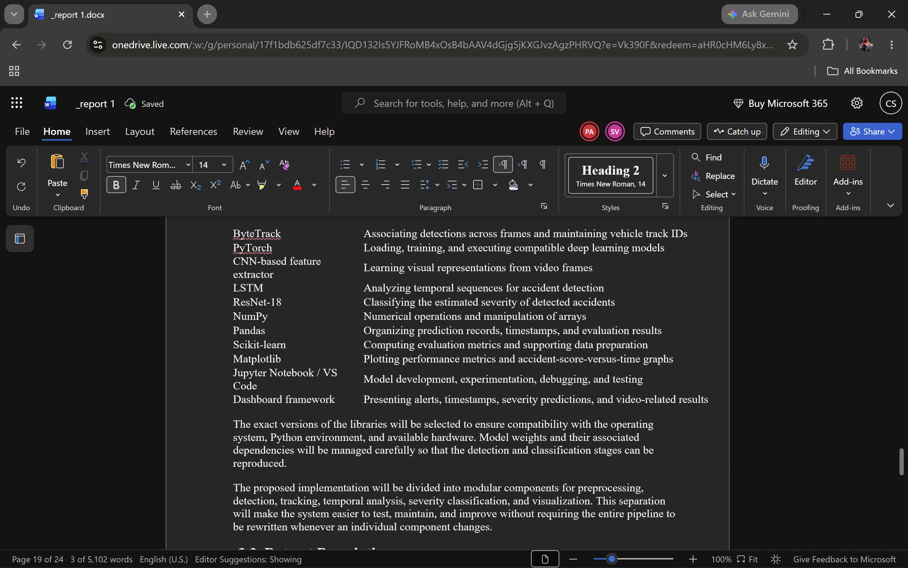
scroll(433, 431, "up", 4)
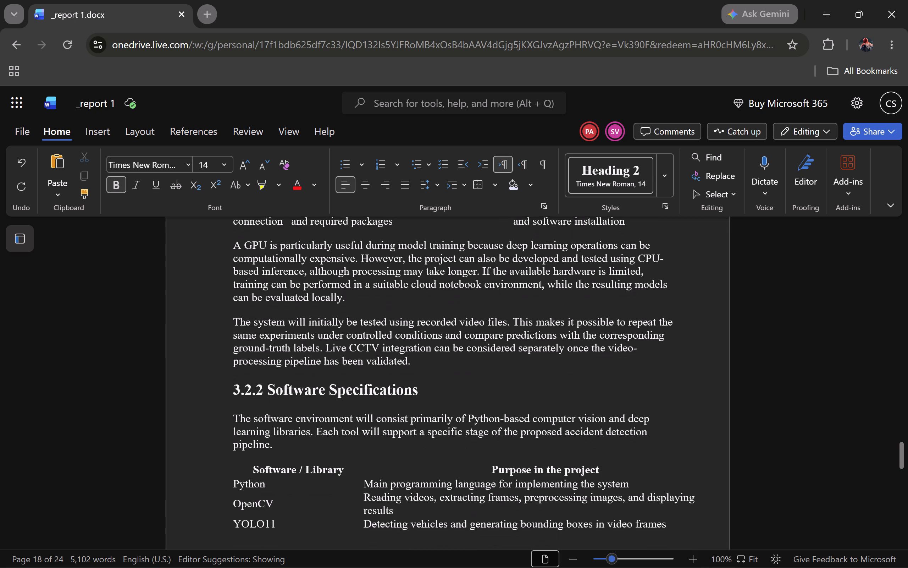
scroll(433, 431, "up", 2)
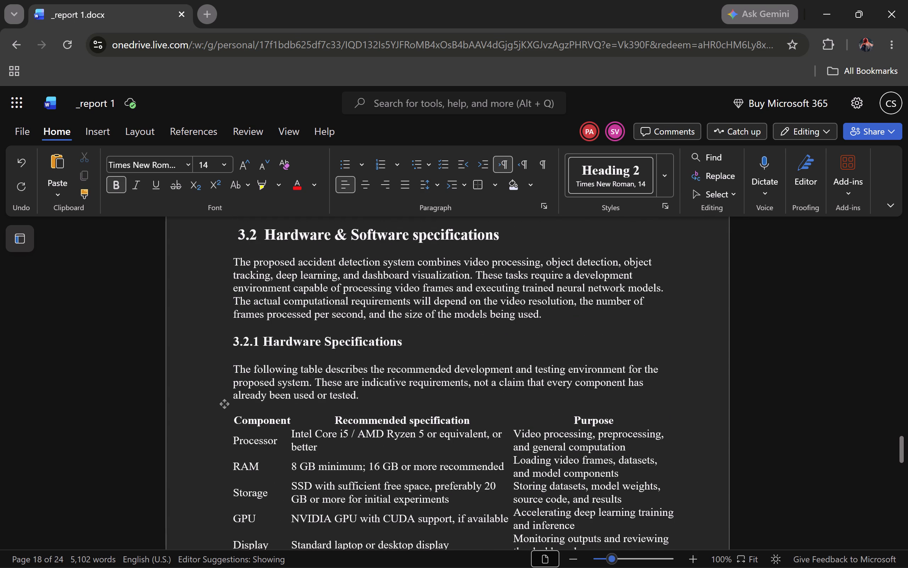
scroll(433, 431, "up", 4)
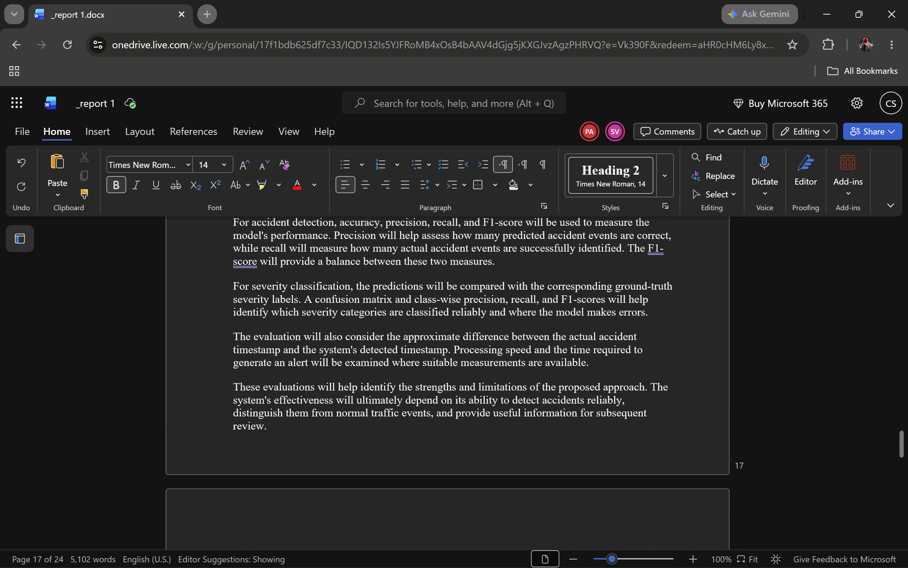
scroll(433, 431, "up", 3)
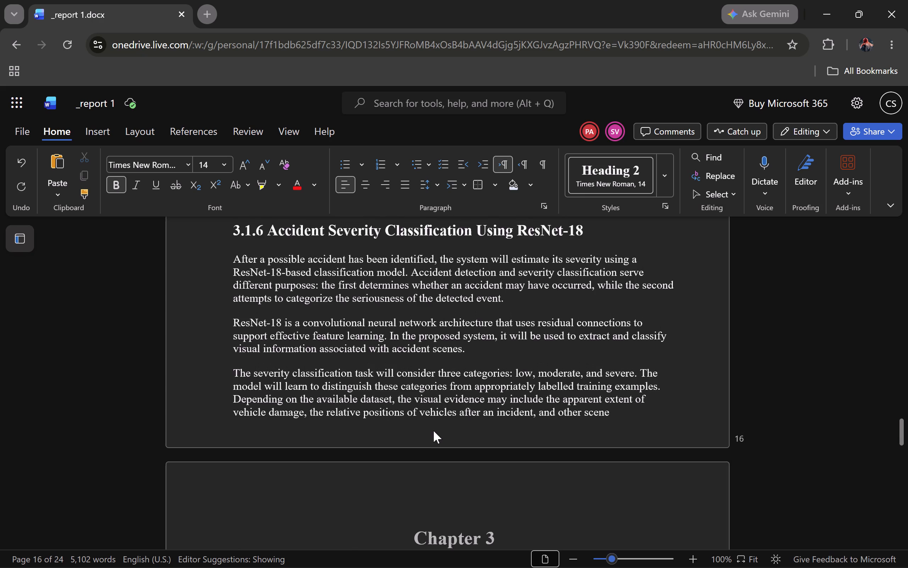
scroll(433, 431, "down", 2)
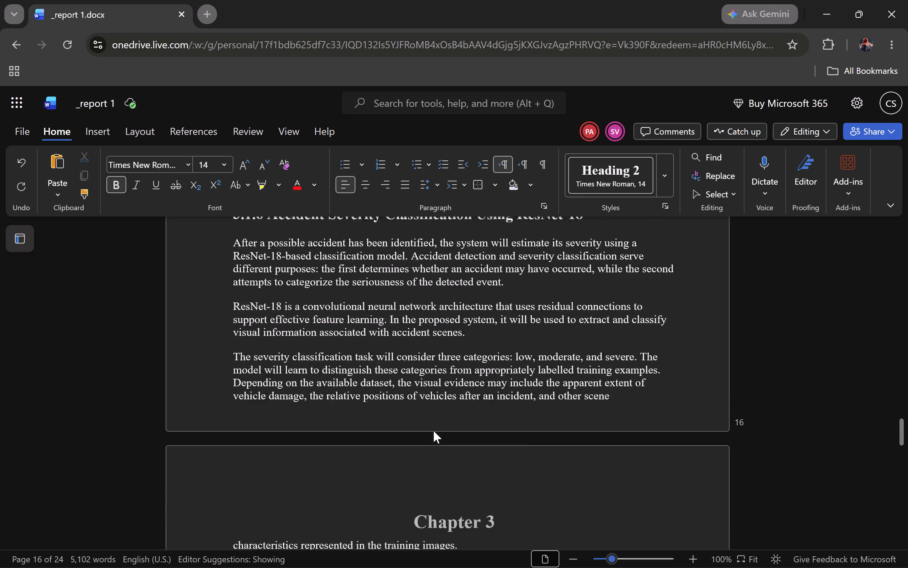
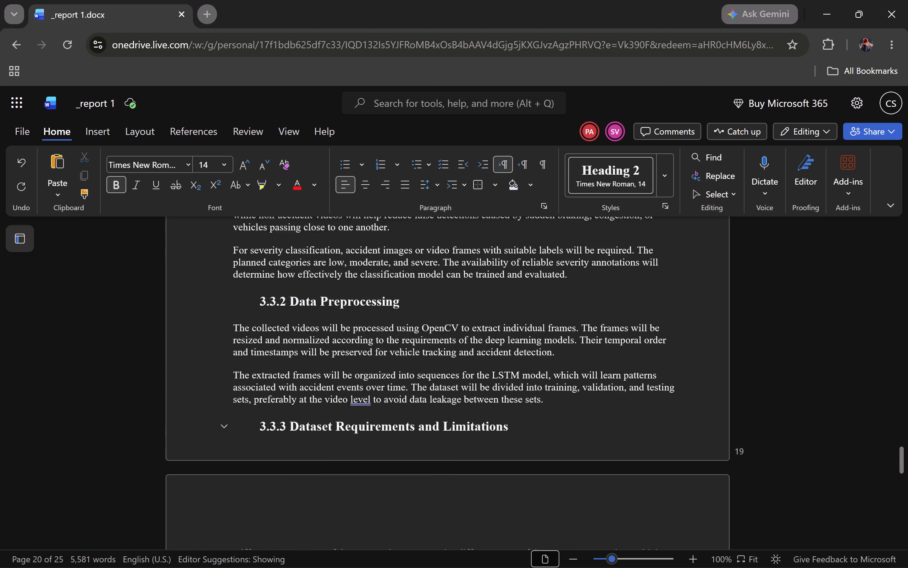
scroll(460, 414, "up", 2)
left_click(425, 413)
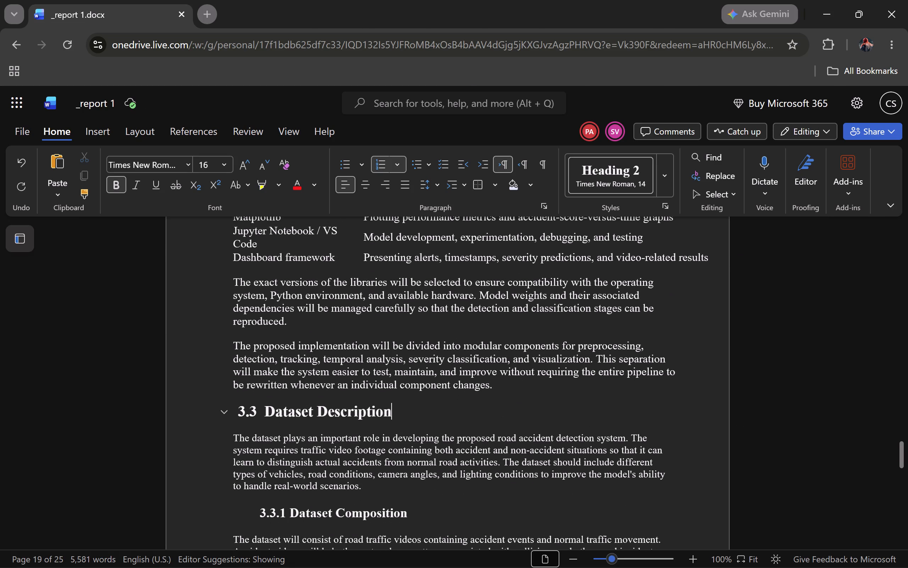
left_click(425, 413)
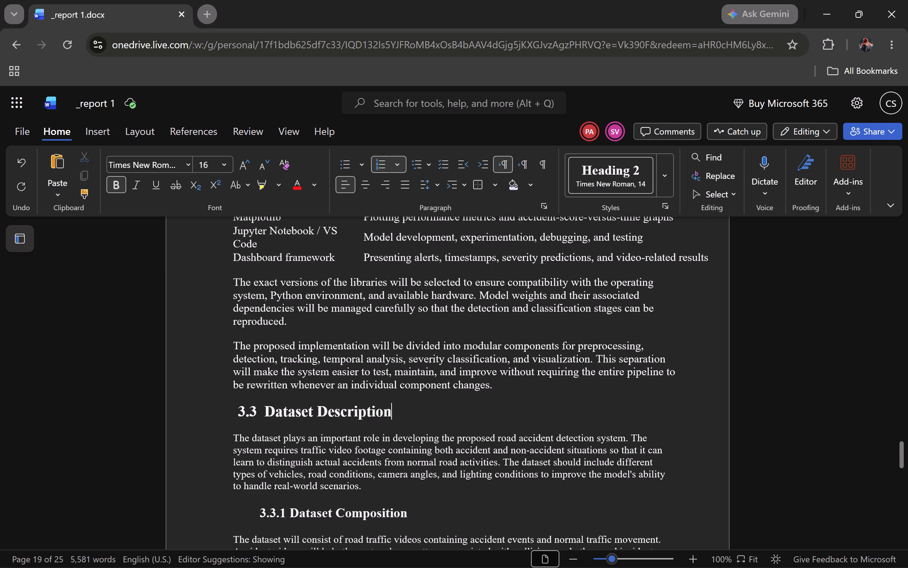
left_click(233, 437)
left_click_drag(233, 437, 379, 497)
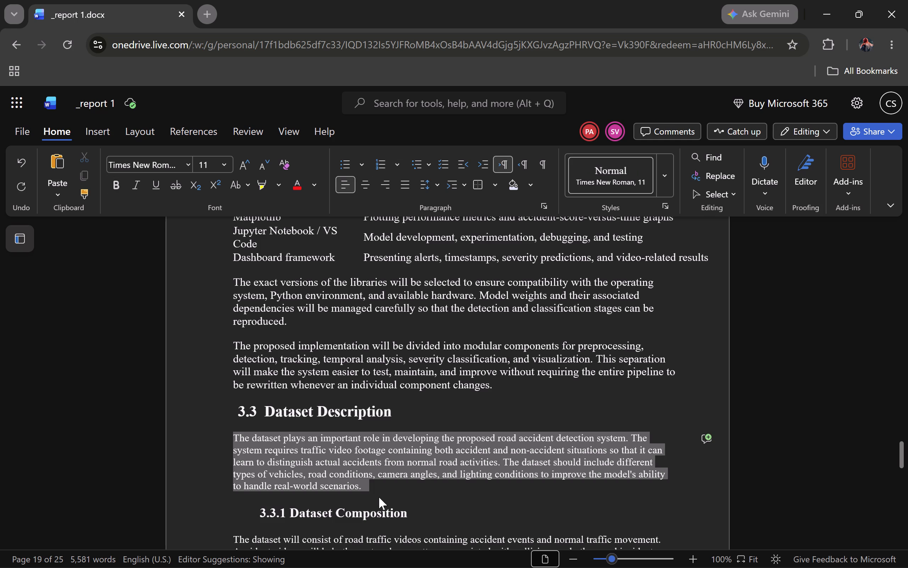
left_click_drag(379, 497, 362, 487)
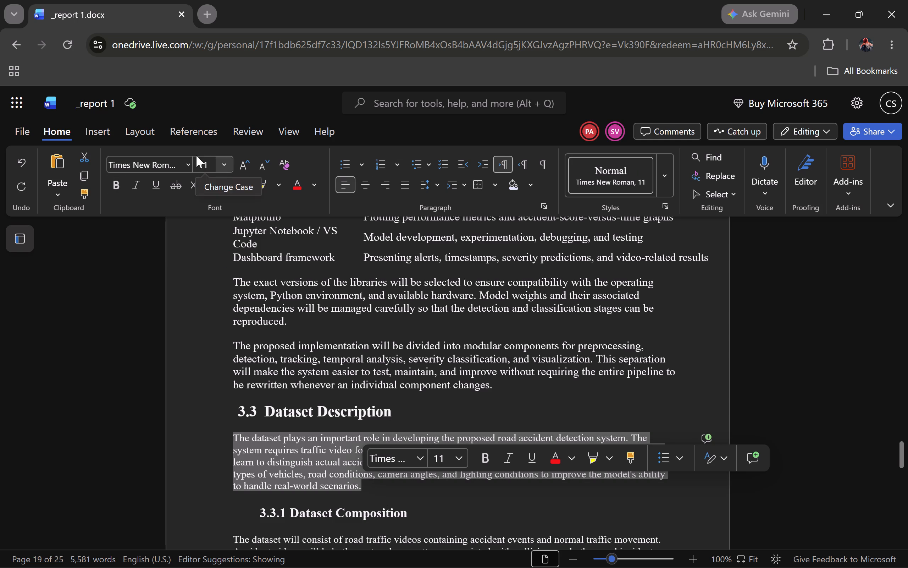
left_click(219, 171)
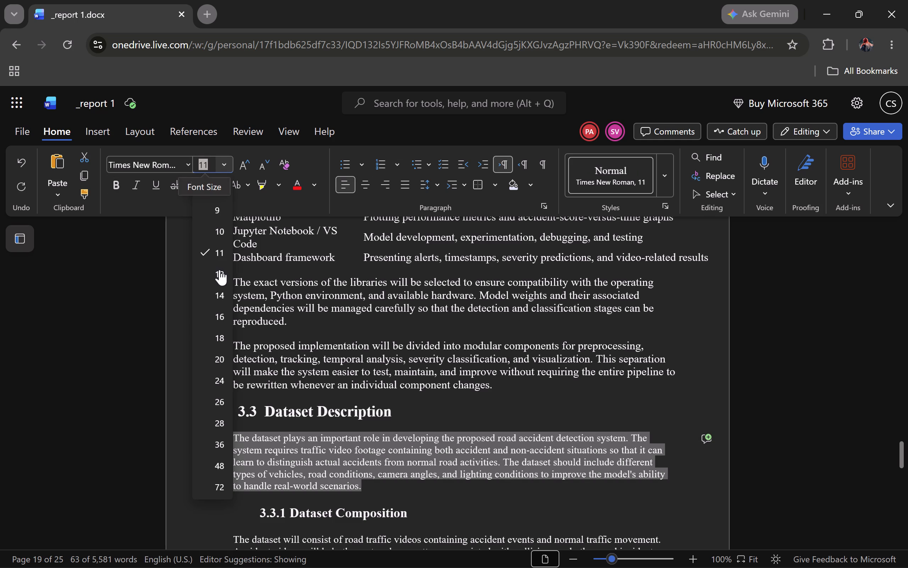
left_click(220, 270)
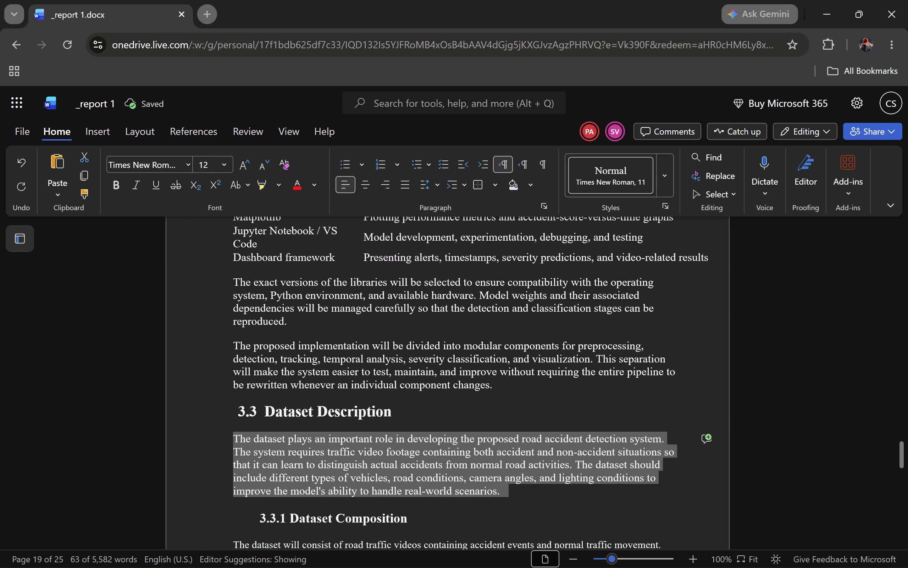
Remove the indent before the 3.3.1 Dataset Composition heading so it aligns with the body text.
scroll(259, 474, "down", 1)
left_click(259, 474)
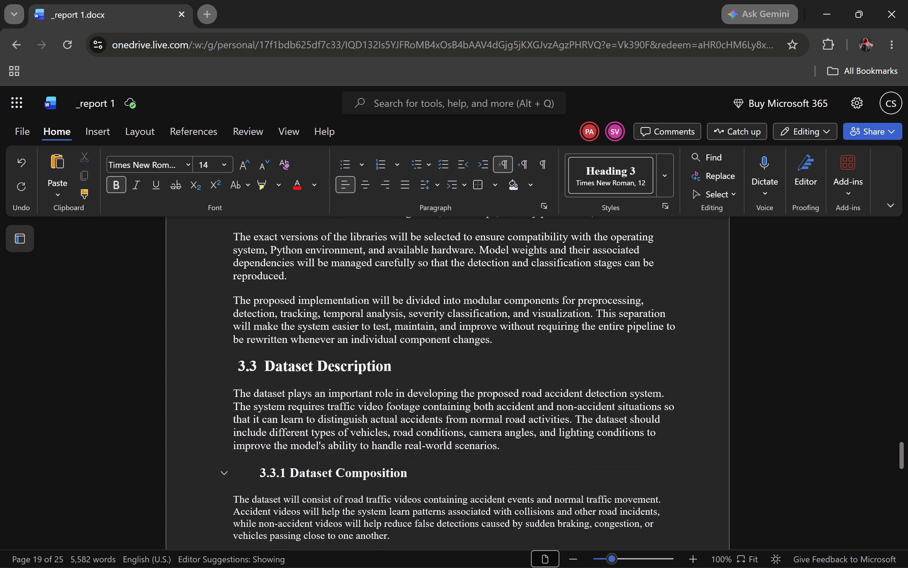
key("BackSpace")
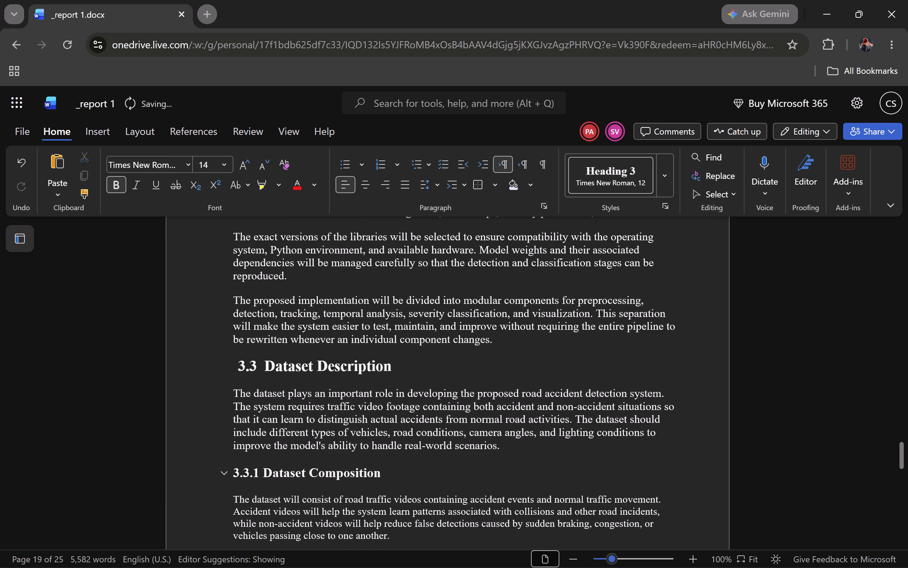
left_click(414, 475)
left_click_drag(414, 475, 316, 471)
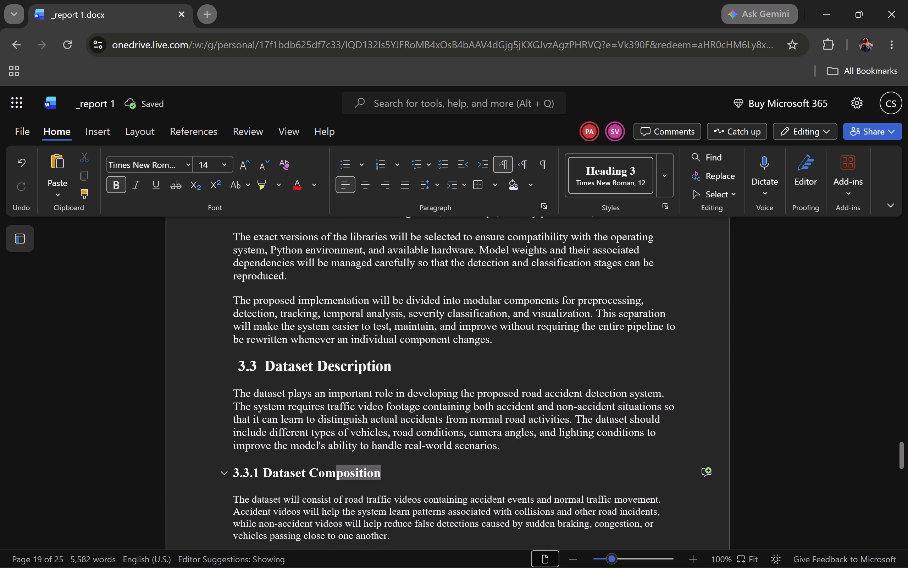
left_click_drag(316, 471, 232, 469)
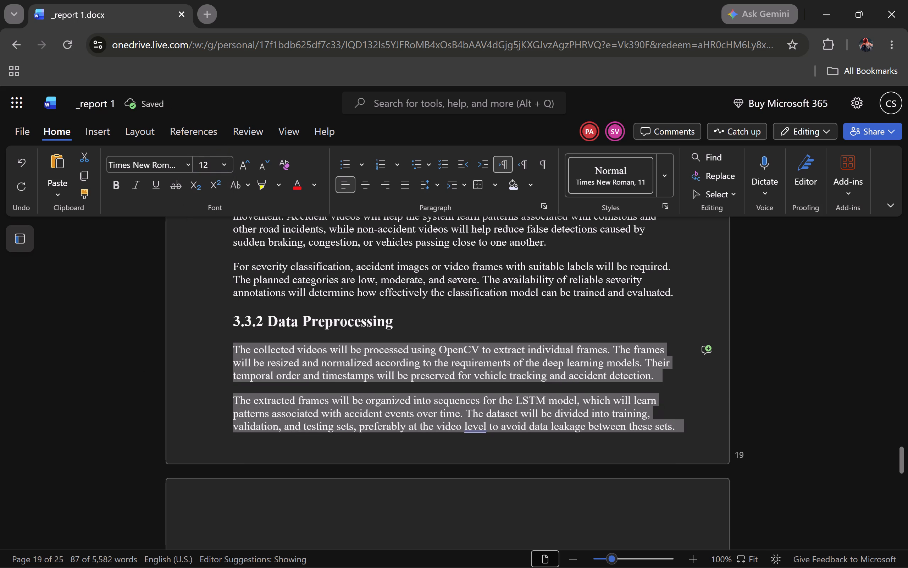
Remove the indent before the 3.3.3 Dataset Requirements and Limitations heading so it aligns with the body text.
scroll(362, 412, "down", 1)
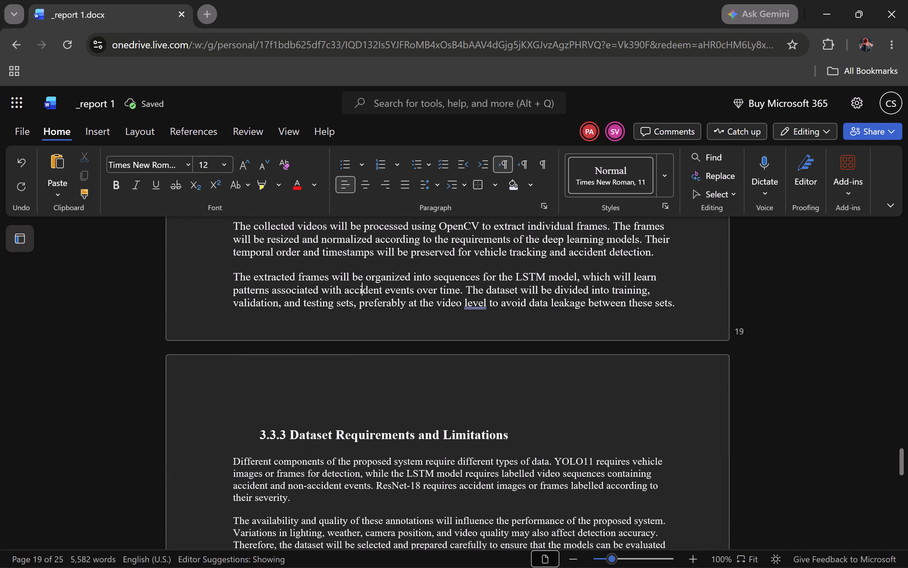
left_click(260, 426)
key("BackSpace")
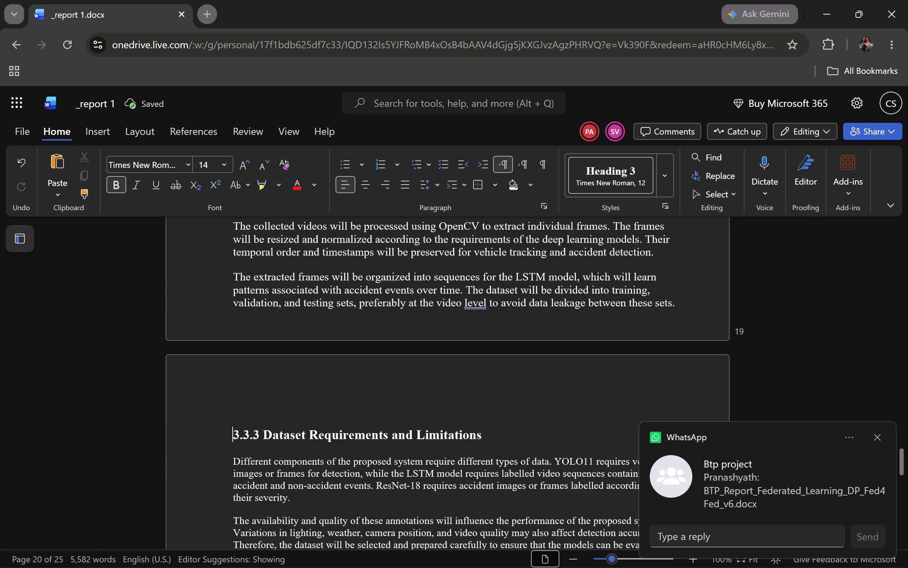
Set the 3.3.3 Dataset Requirements and Limitations heading to font size 16.
left_click(492, 435)
left_click_drag(492, 435, 226, 432)
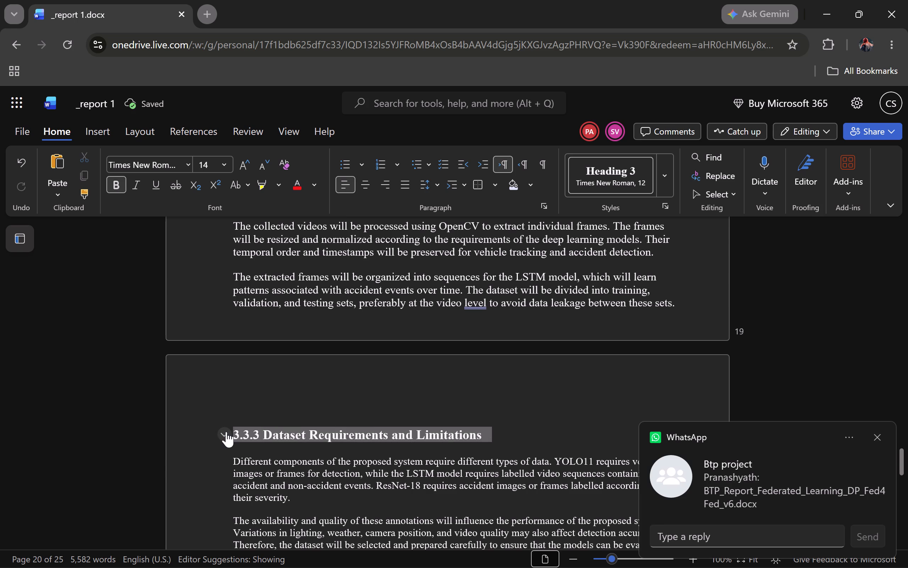
left_click_drag(226, 432, 231, 433)
left_click(220, 158)
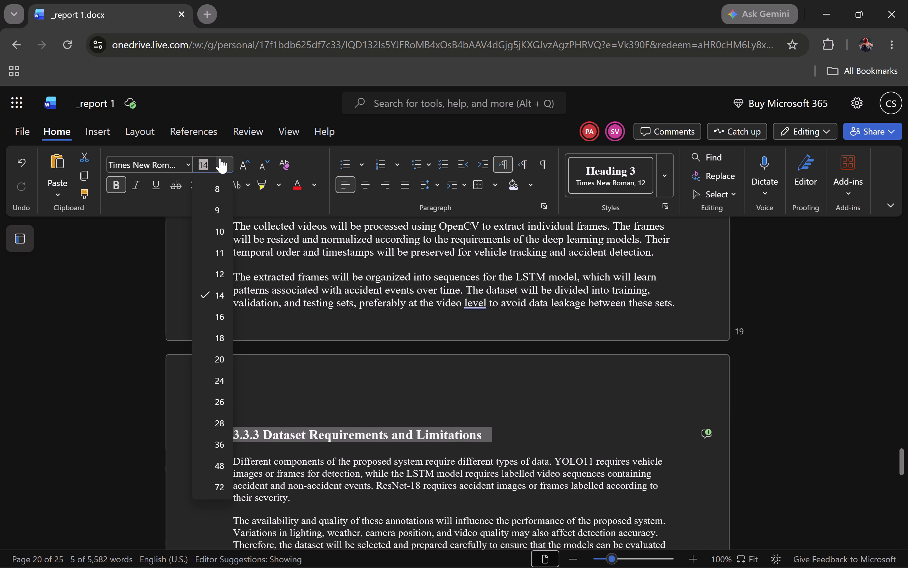
left_click(203, 323)
Set both body paragraphs under 3.3.3 Dataset Requirements and Limitations to font size 12.
scroll(203, 323, "down", 1)
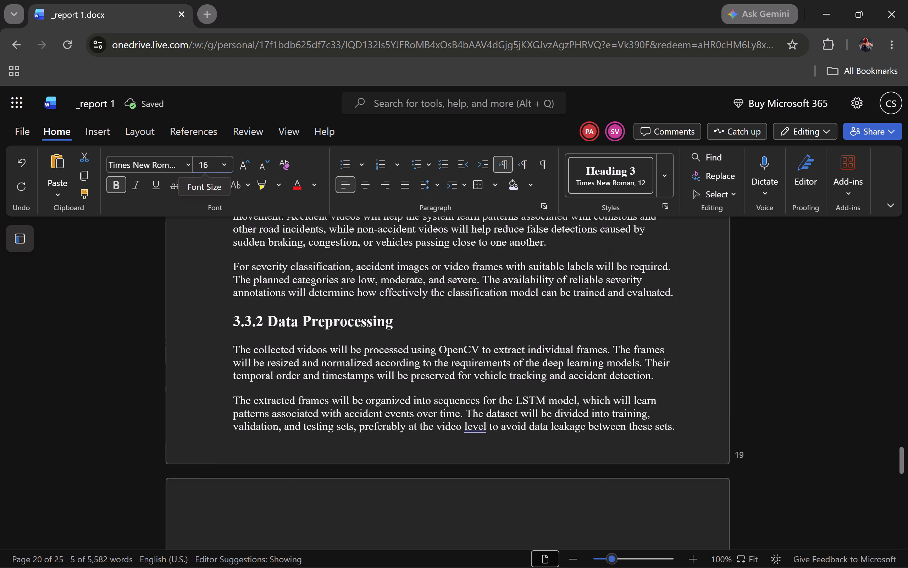
scroll(203, 323, "down", 1)
scroll(227, 380, "right", 1)
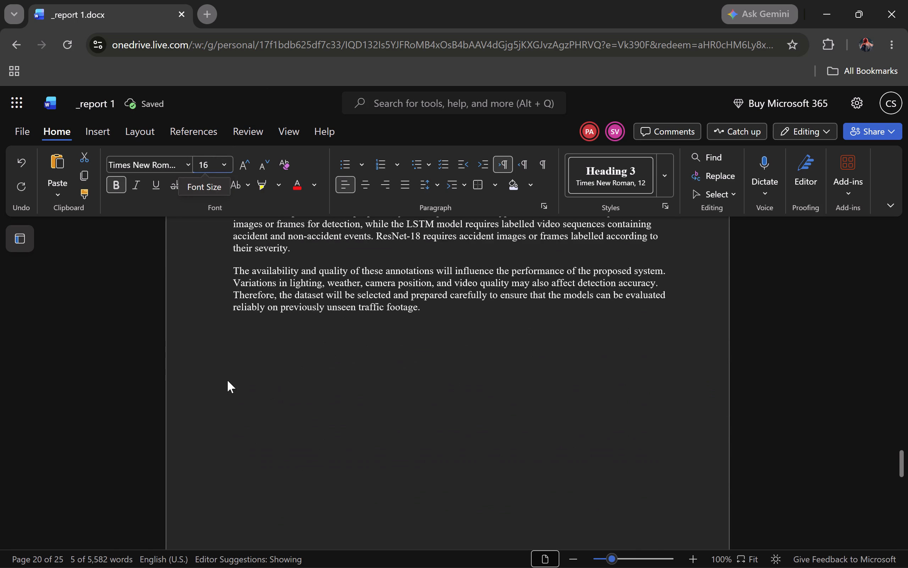
scroll(227, 380, "right", 1)
double_click(445, 403)
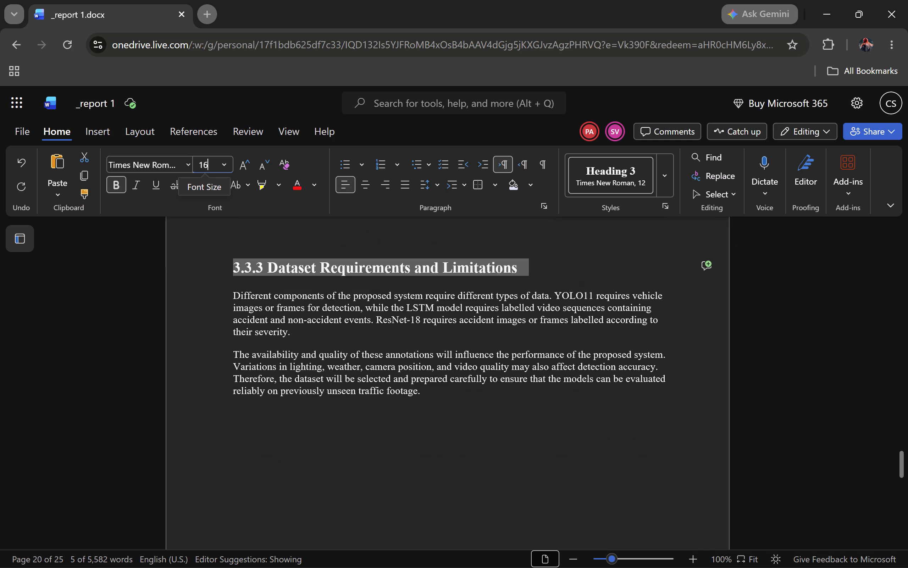
left_click_drag(445, 403, 231, 294)
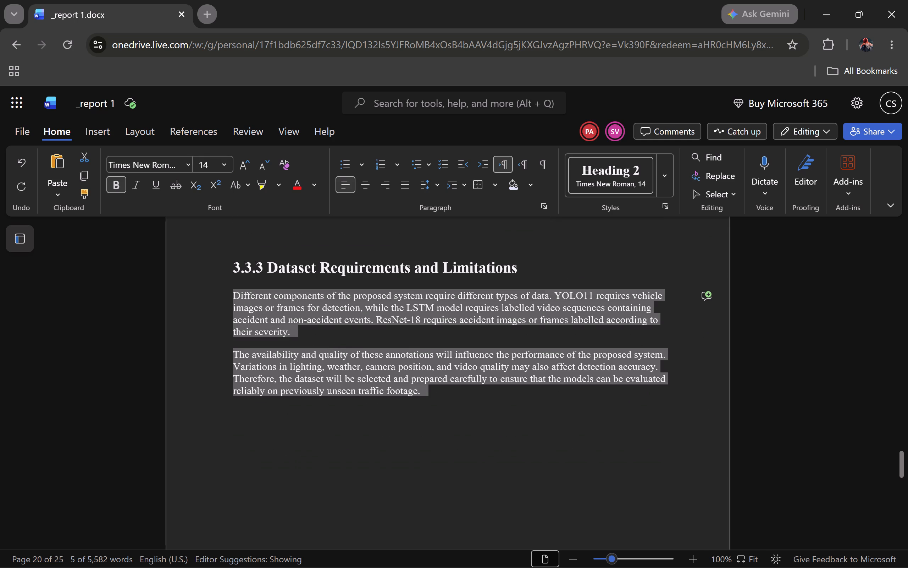
left_click(222, 168)
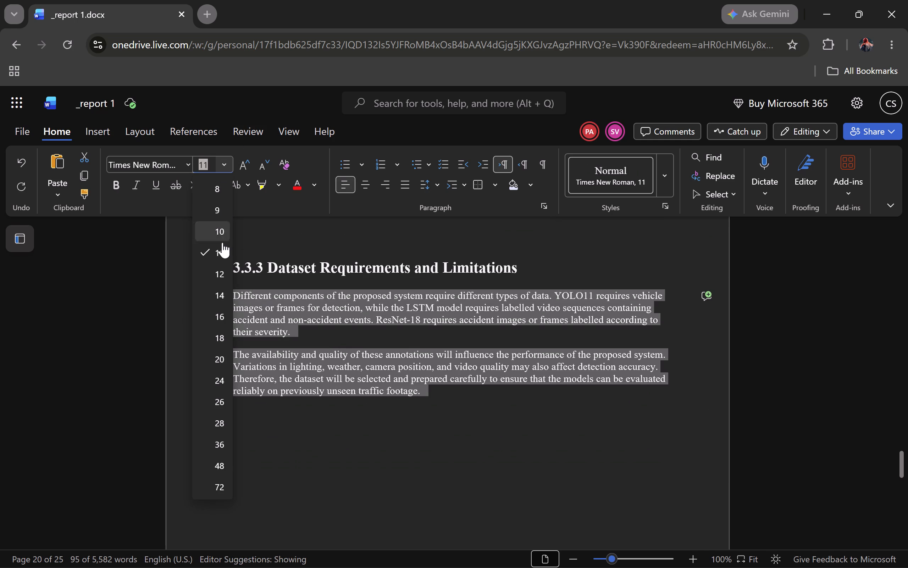
left_click(222, 265)
left_click(445, 405)
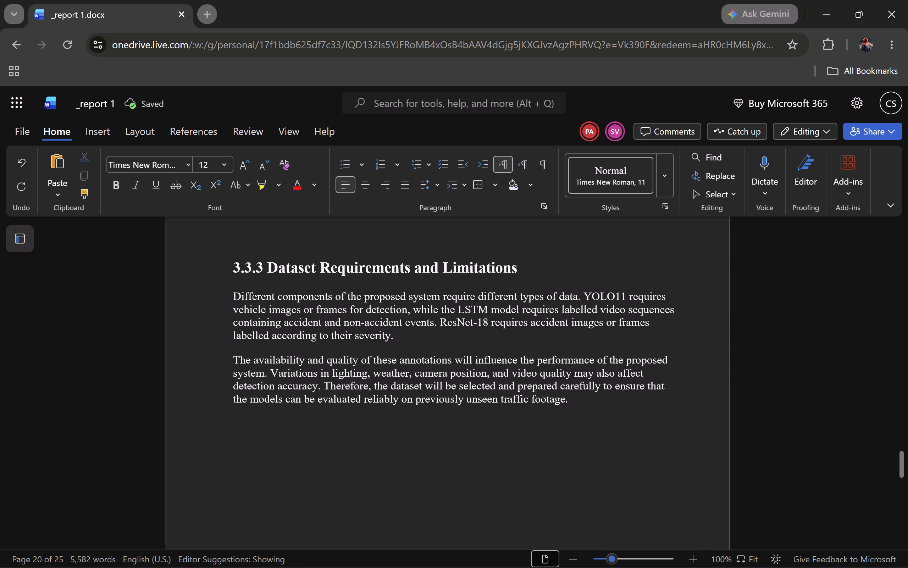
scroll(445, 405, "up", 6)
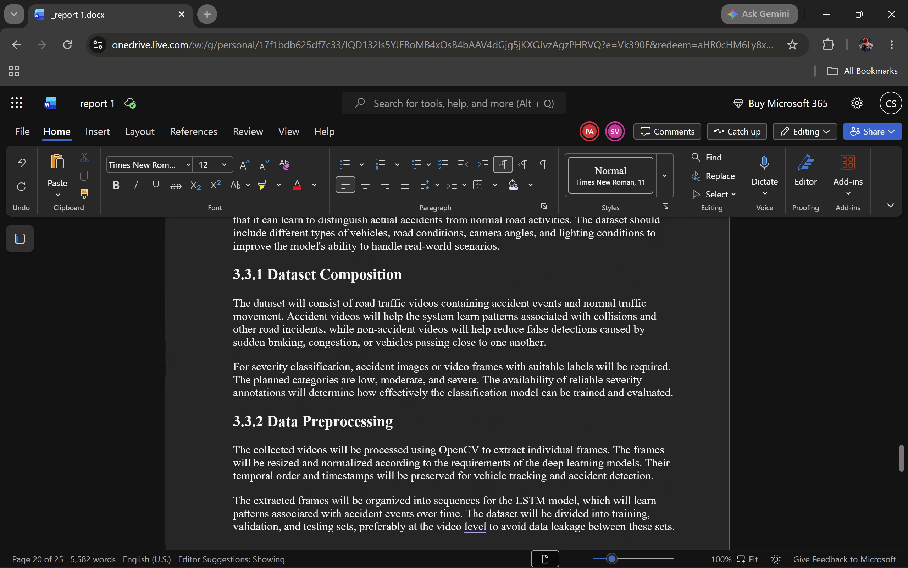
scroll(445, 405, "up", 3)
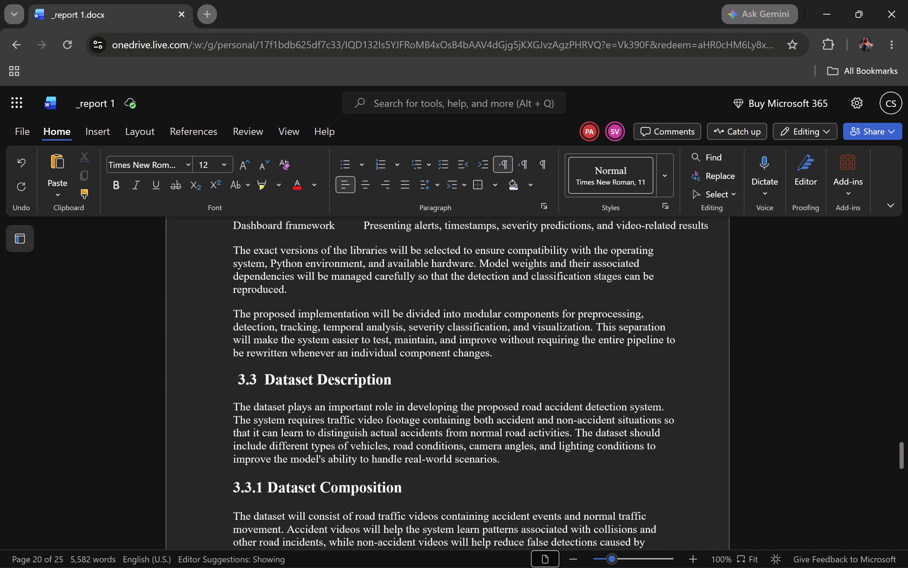
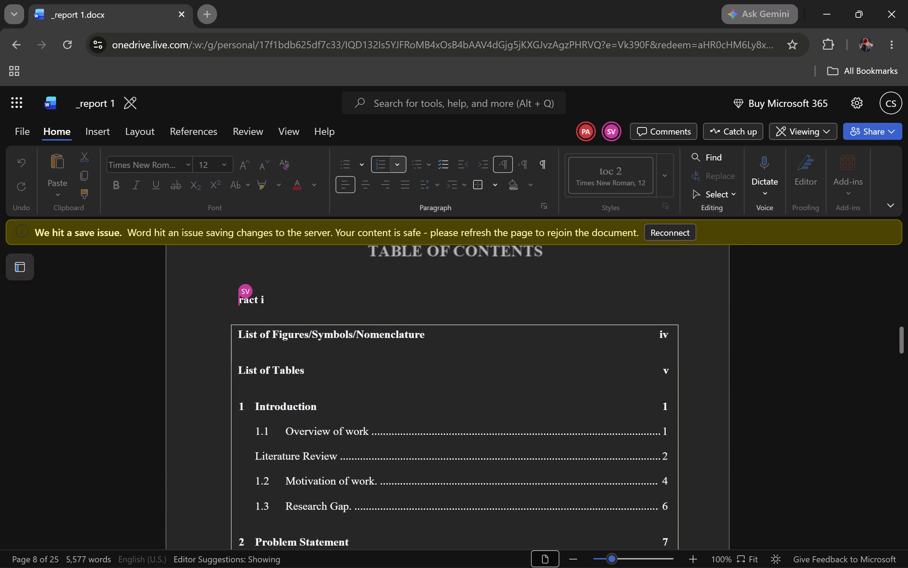
Examine the report's Abstract page and the table of contents, through the entries for Chapters 3 to 5.
scroll(597, 365, "down", 1)
scroll(597, 365, "up", 6)
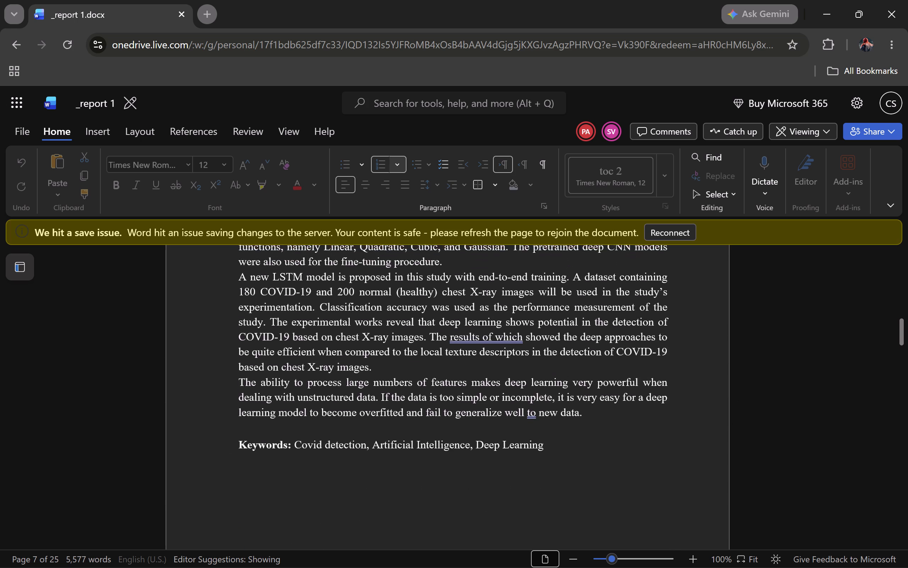
scroll(597, 365, "down", 2)
scroll(597, 365, "up", 3)
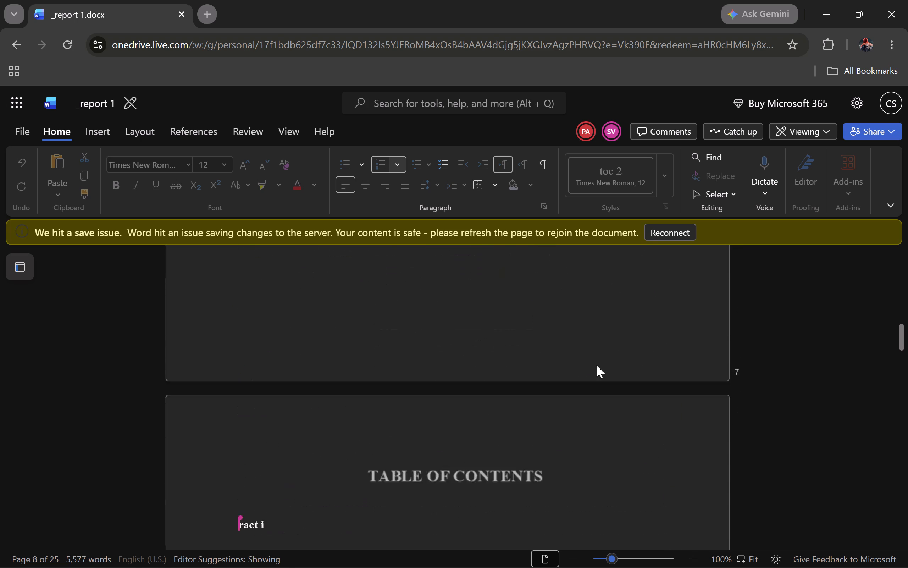
scroll(597, 365, "up", 4)
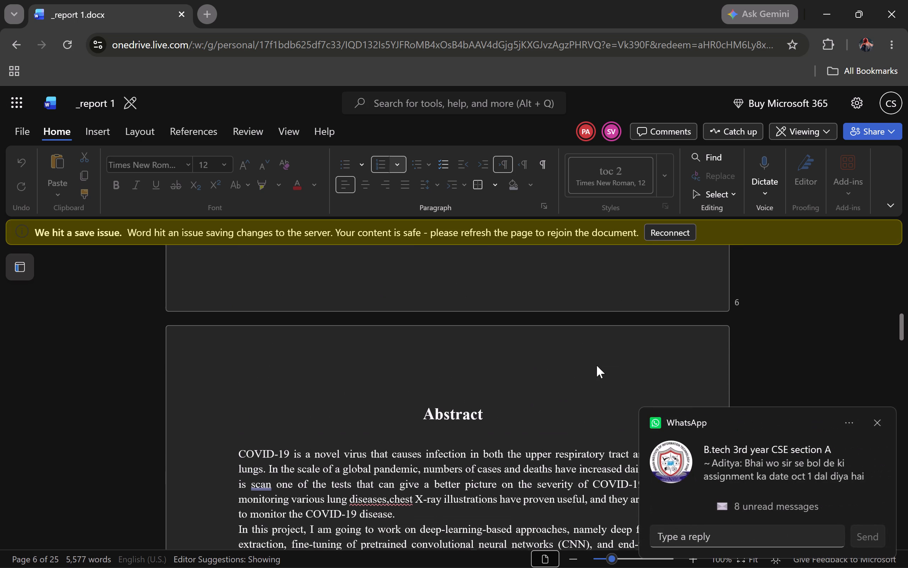
left_click(877, 418)
scroll(630, 404, "down", 4)
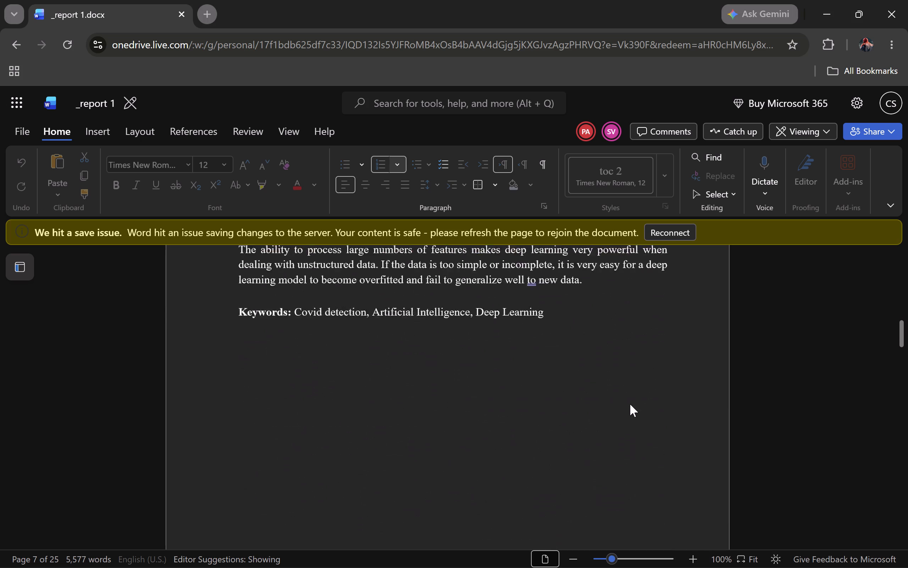
scroll(630, 404, "down", 2)
scroll(630, 404, "up", 1)
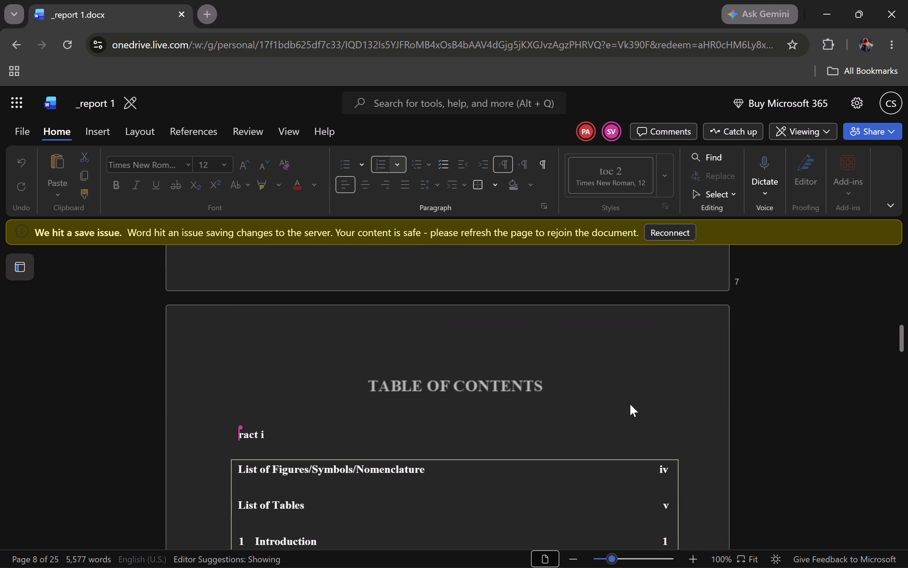
scroll(630, 404, "up", 1)
scroll(630, 404, "down", 4)
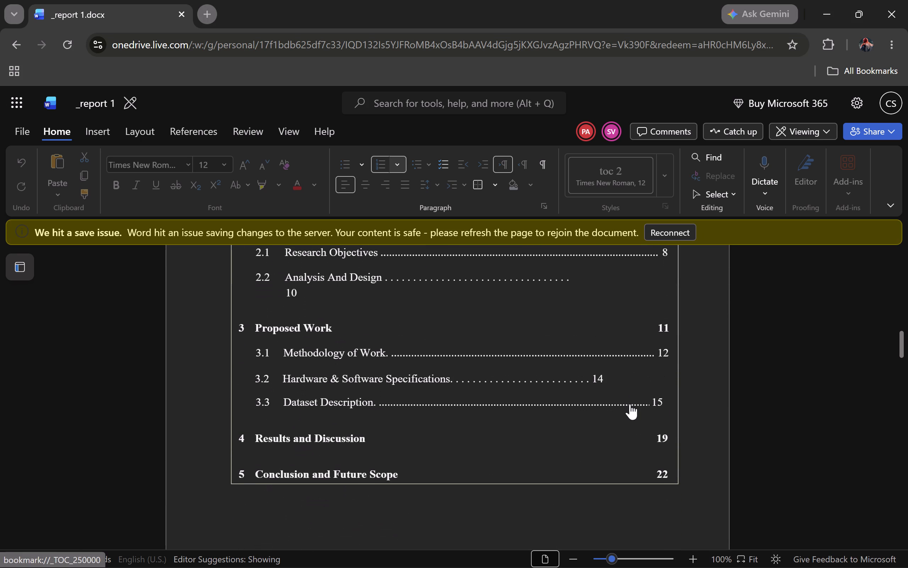
scroll(633, 429, "right", 1)
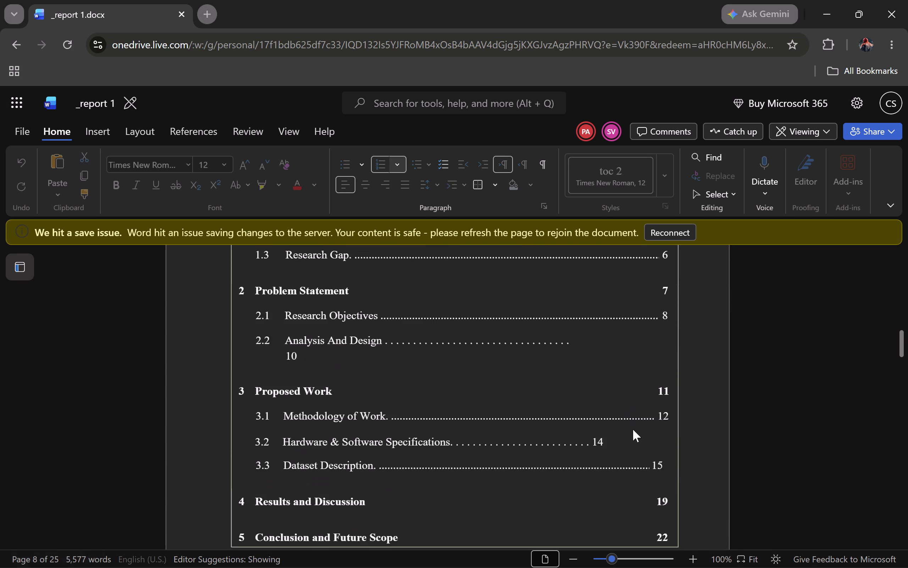
scroll(633, 429, "right", 1)
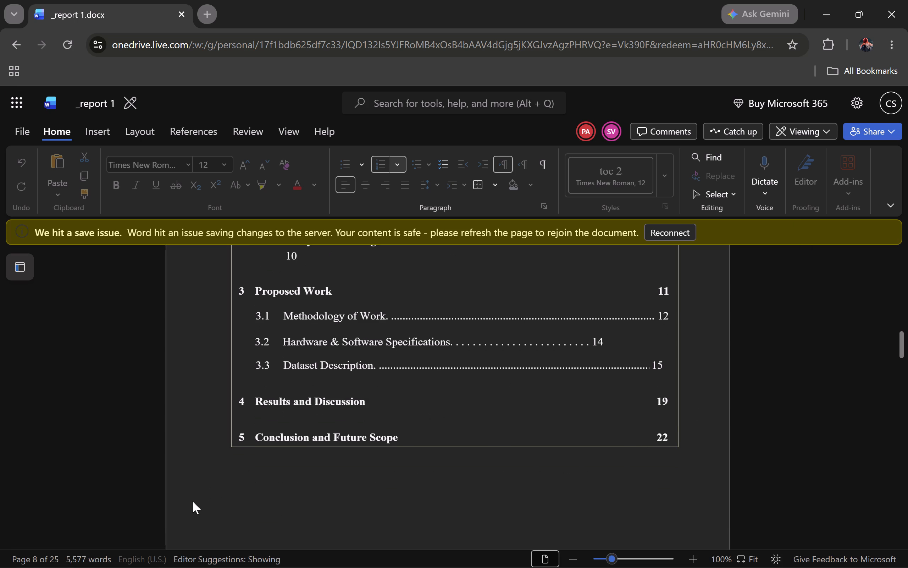
scroll(299, 470, "up", 3)
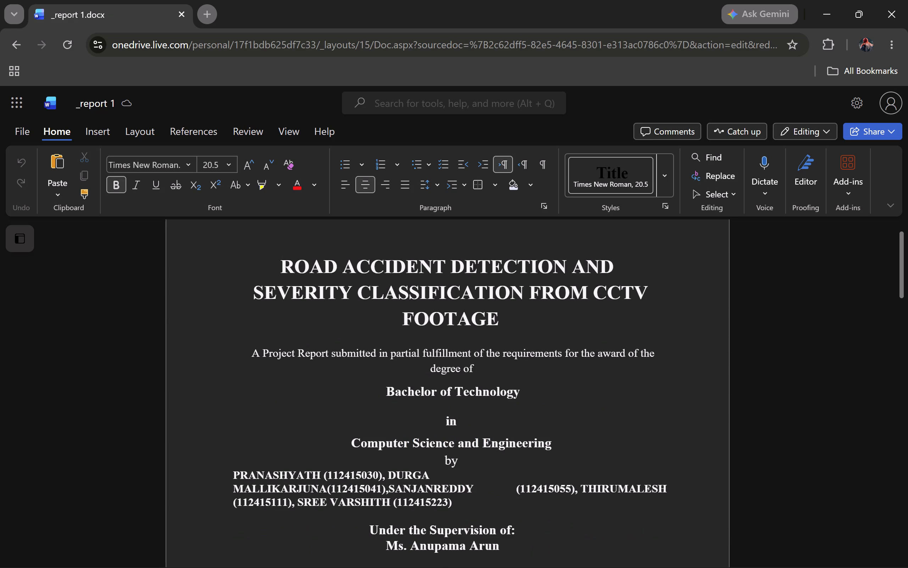
scroll(528, 493, "down", 1)
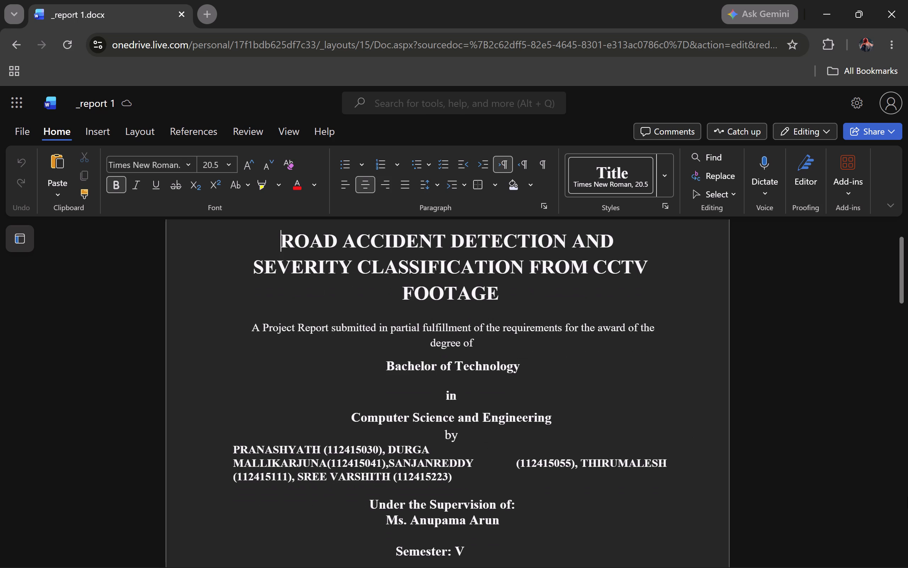
double_click(906, 287)
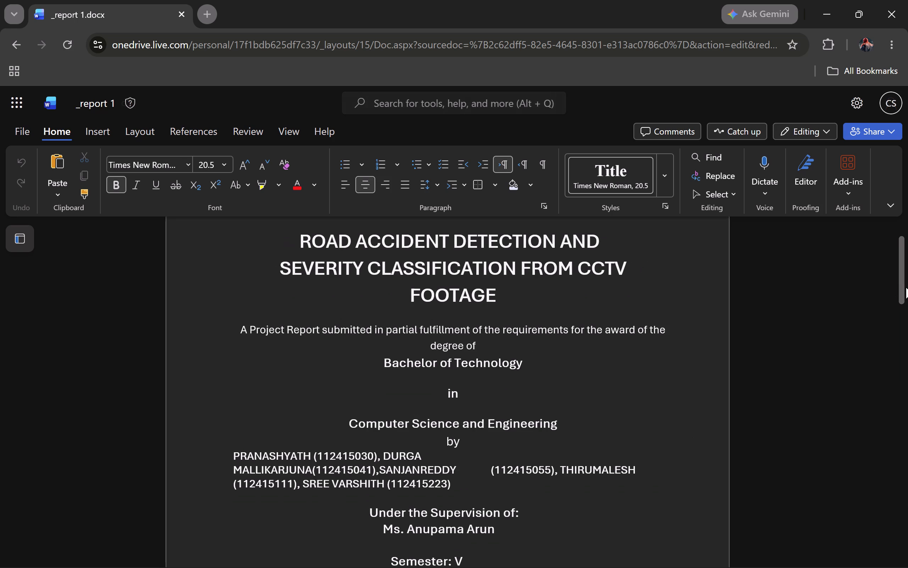
left_click_drag(906, 287, 897, 245)
left_click(897, 245)
left_click_drag(897, 245, 898, 217)
left_click(905, 239)
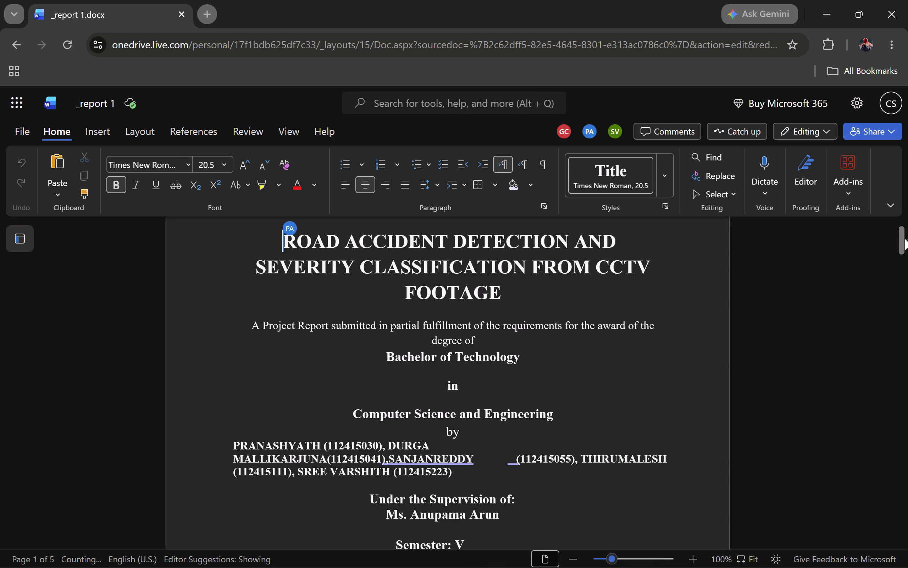
Go from the title page to the end of the report and read the Instructions page's formatting and order rules.
left_click(902, 235)
left_click_drag(902, 235, 887, 491)
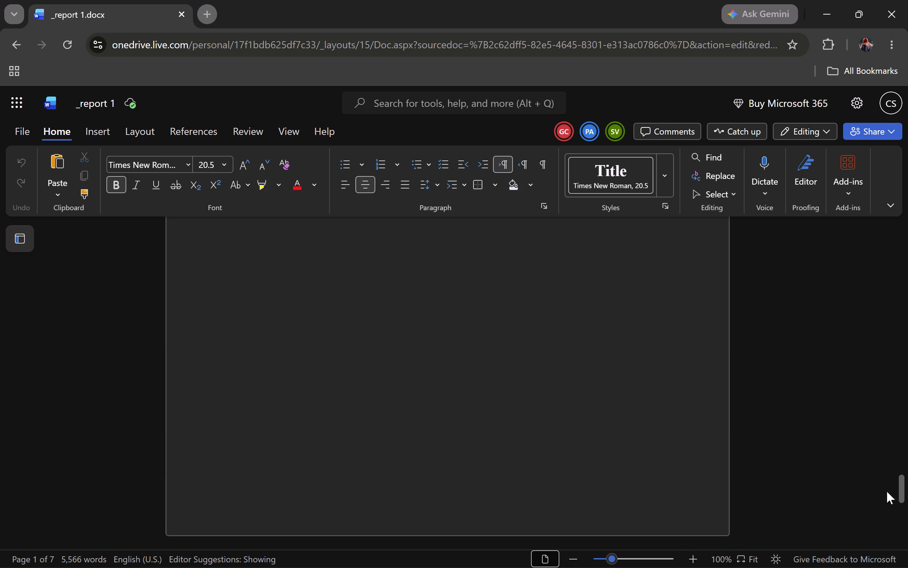
left_click_drag(887, 491, 899, 516)
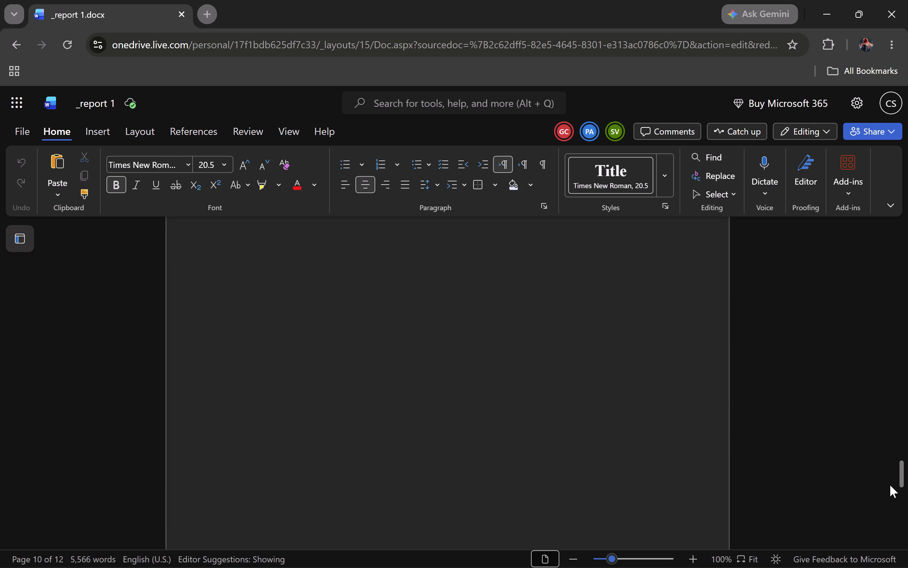
left_click_drag(902, 478, 907, 531)
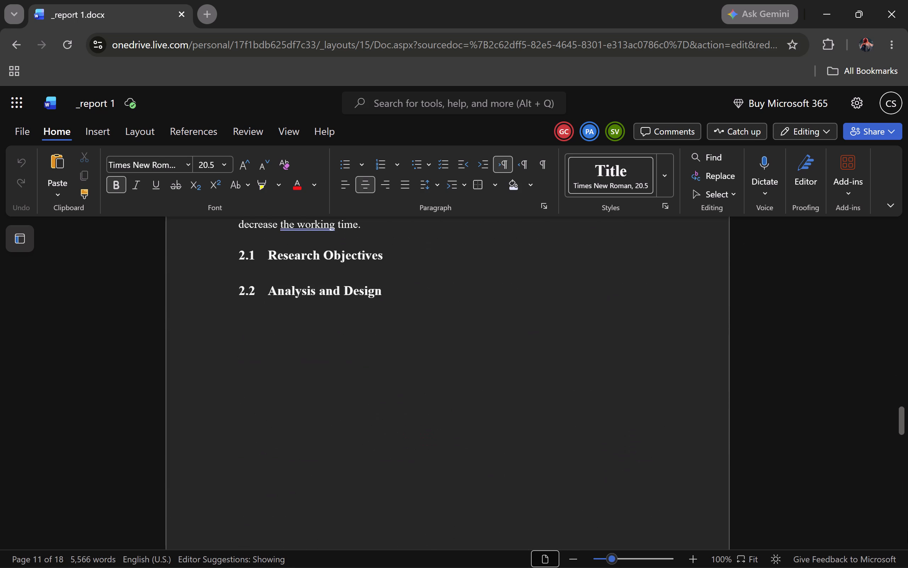
left_click_drag(907, 531, 903, 567)
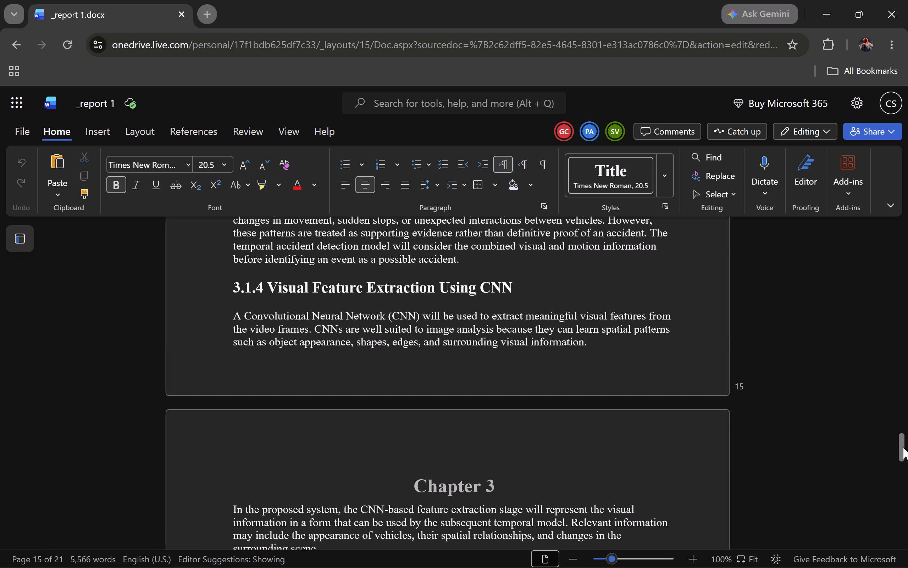
left_click_drag(903, 447, 907, 523)
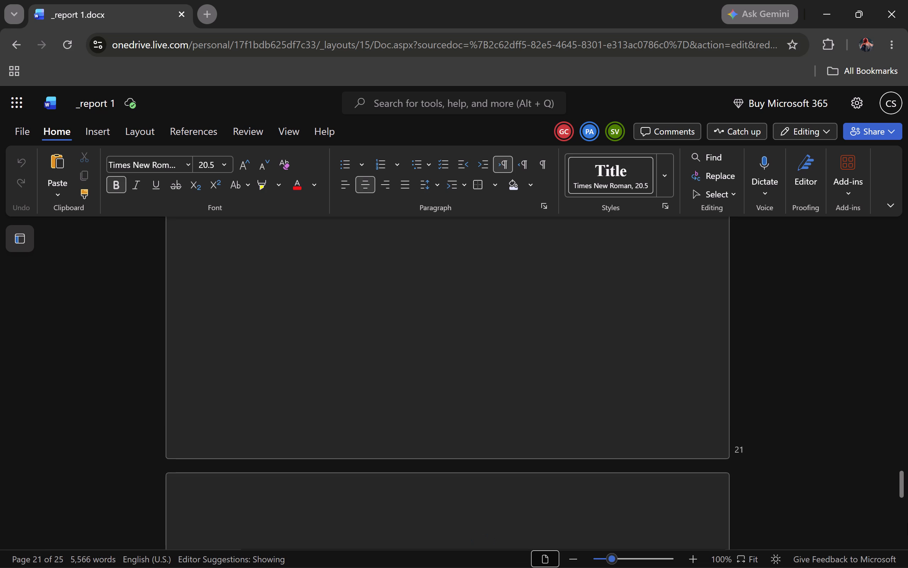
left_click_drag(897, 483, 903, 562)
scroll(801, 424, "up", 4)
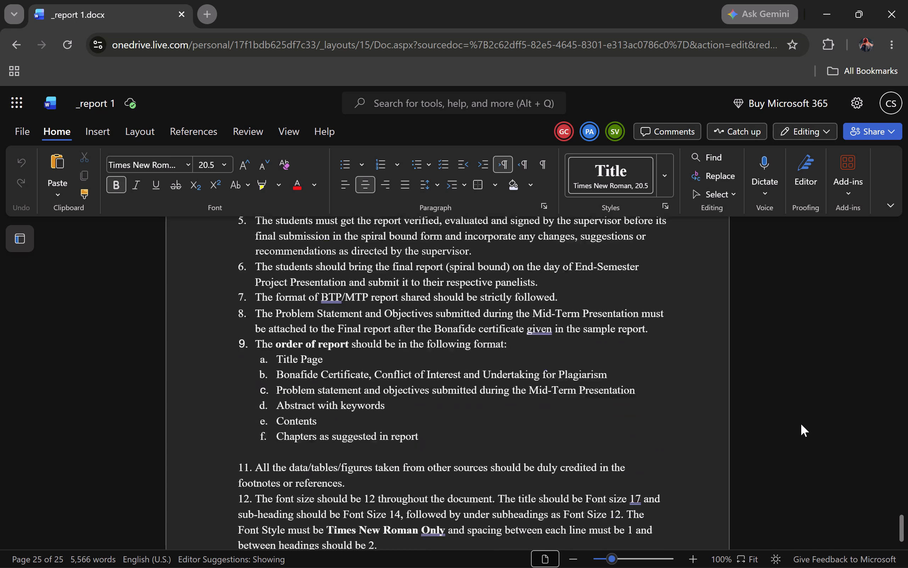
scroll(801, 424, "up", 2)
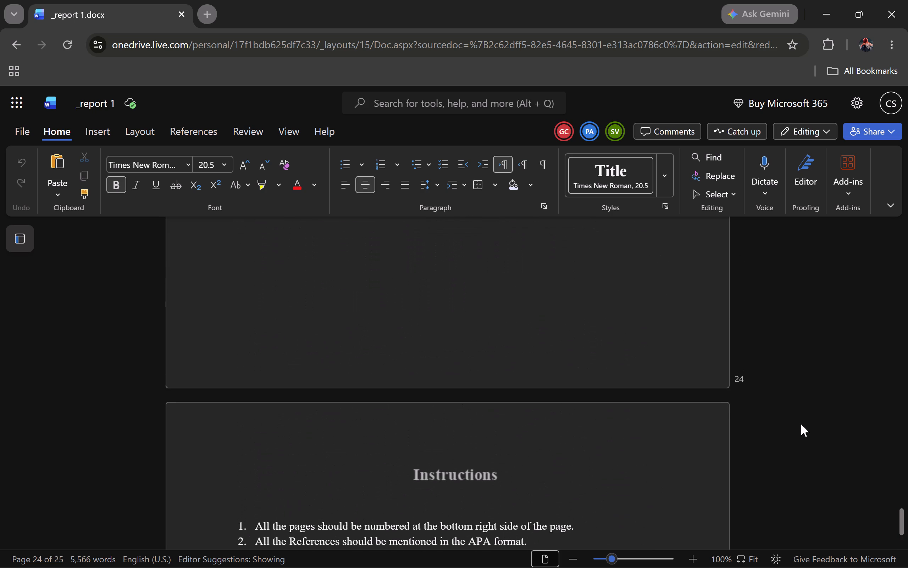
Examine the pages before the Instructions page, back to the leftover template text about LSTM, RNN and COVID-19.
scroll(801, 424, "up", 5)
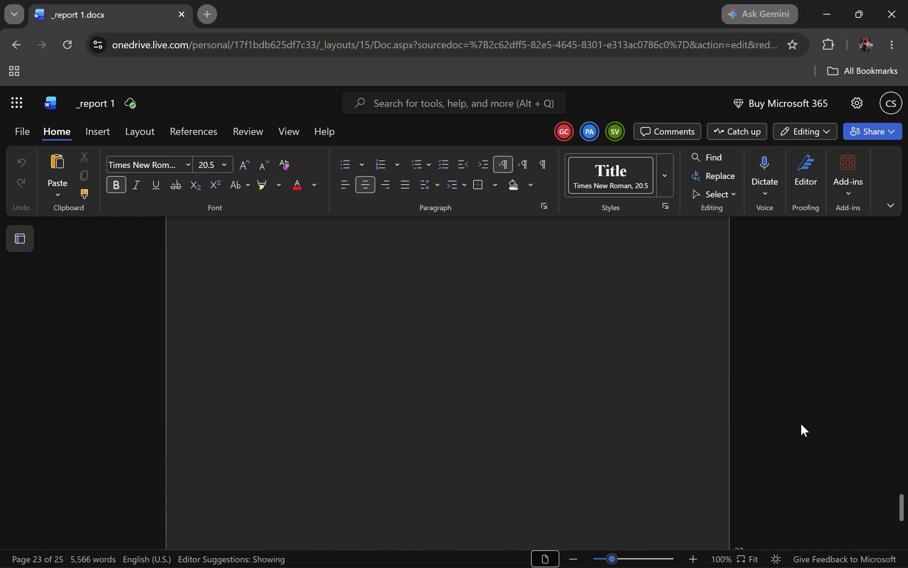
scroll(801, 424, "up", 7)
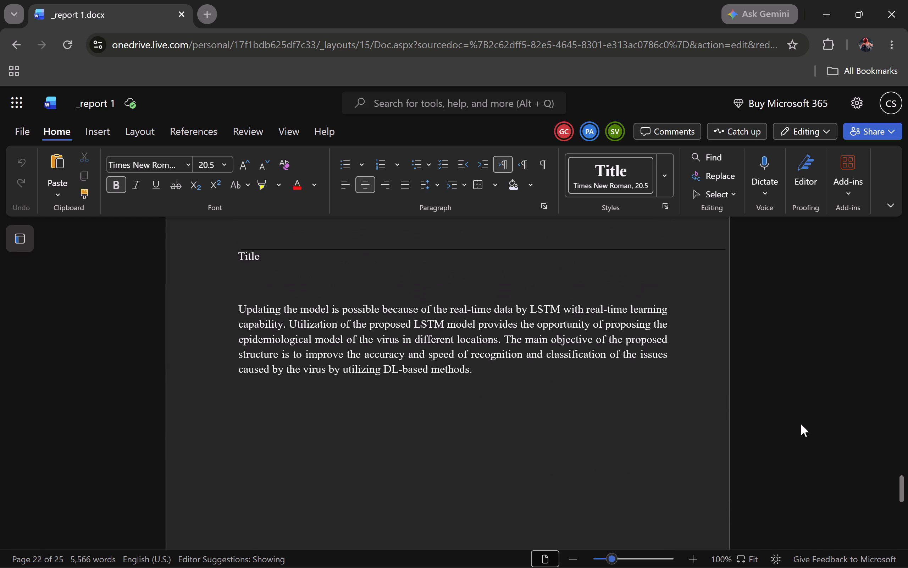
scroll(801, 424, "up", 5)
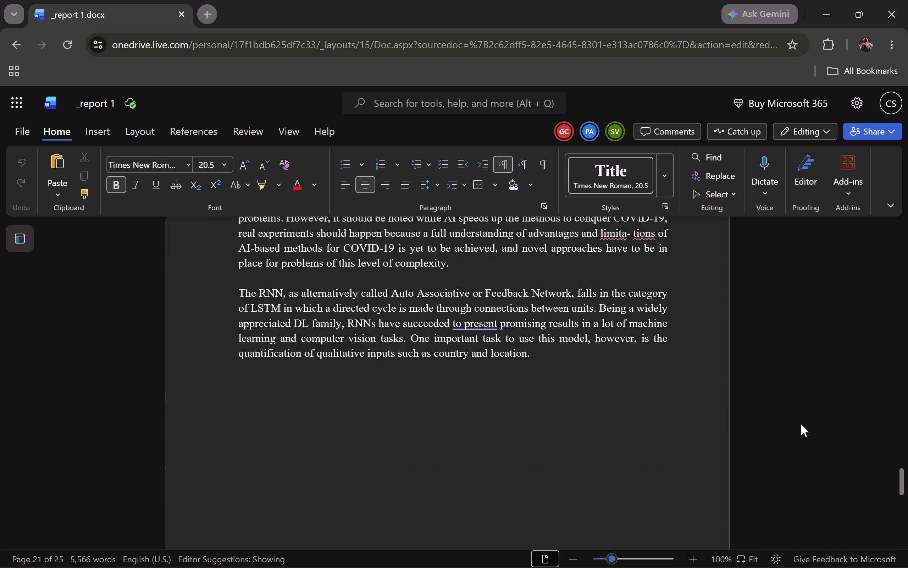
scroll(801, 424, "up", 2)
scroll(801, 424, "down", 3)
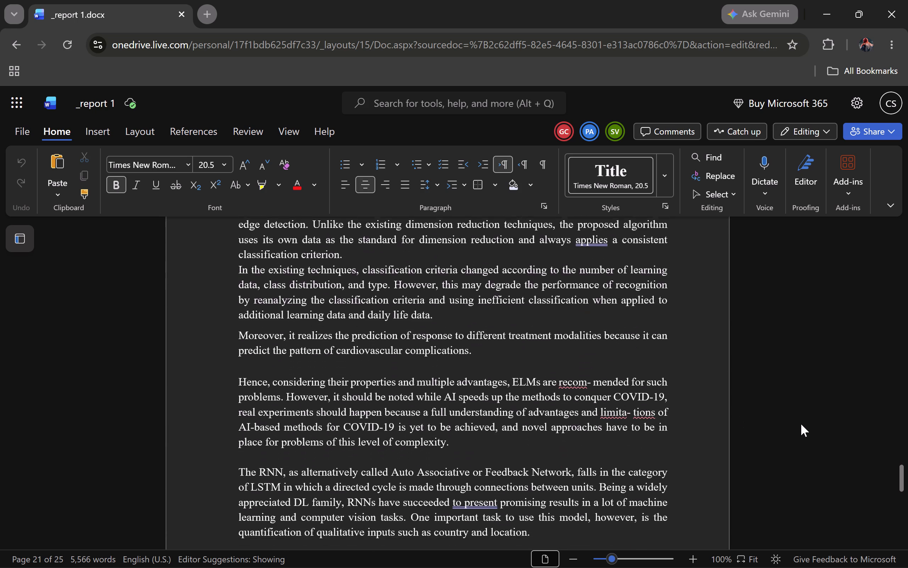
Review Chapter 3 backwards from Section 3.3 on the dataset through the Section 3.2.1 hardware specifications table.
scroll(801, 424, "up", 9)
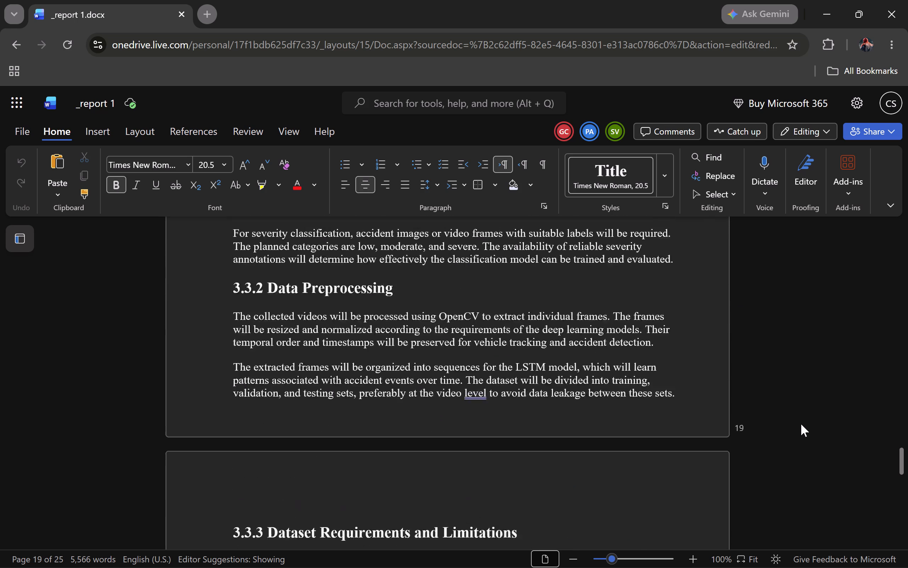
scroll(801, 424, "up", 5)
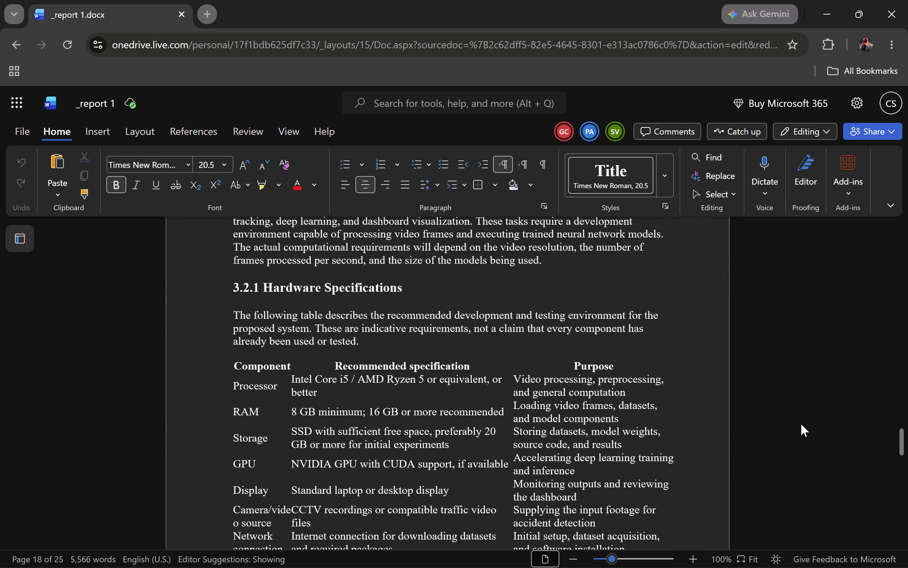
scroll(801, 424, "up", 11)
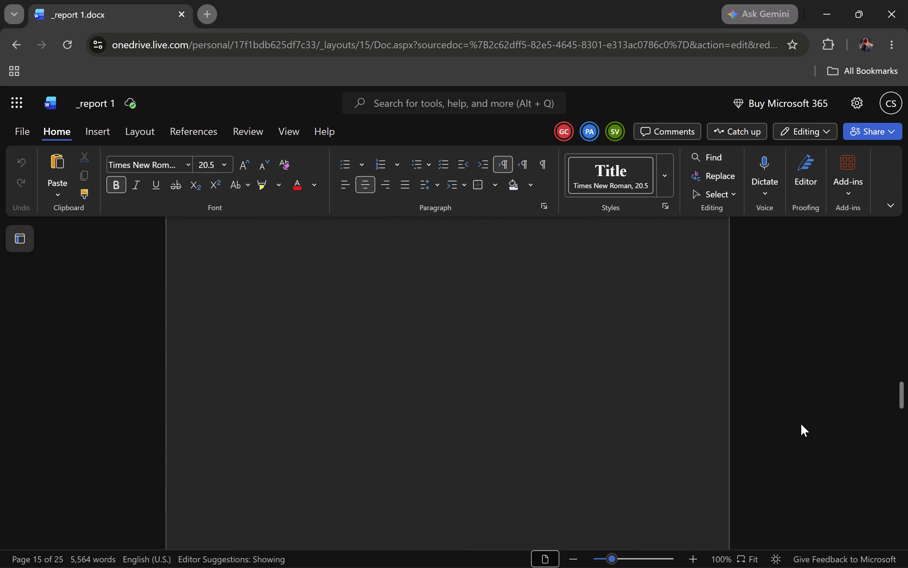
Review the front matter backwards from the Objectives through the plagiarism undertaking and Bonafide Certificate to the title page.
scroll(801, 424, "up", 7)
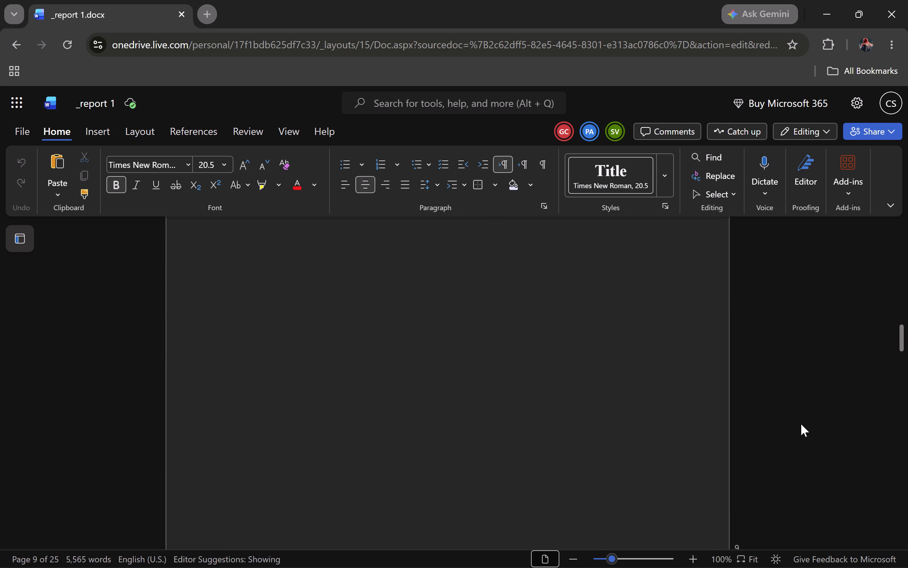
scroll(801, 424, "up", 6)
scroll(821, 541, "up", 1)
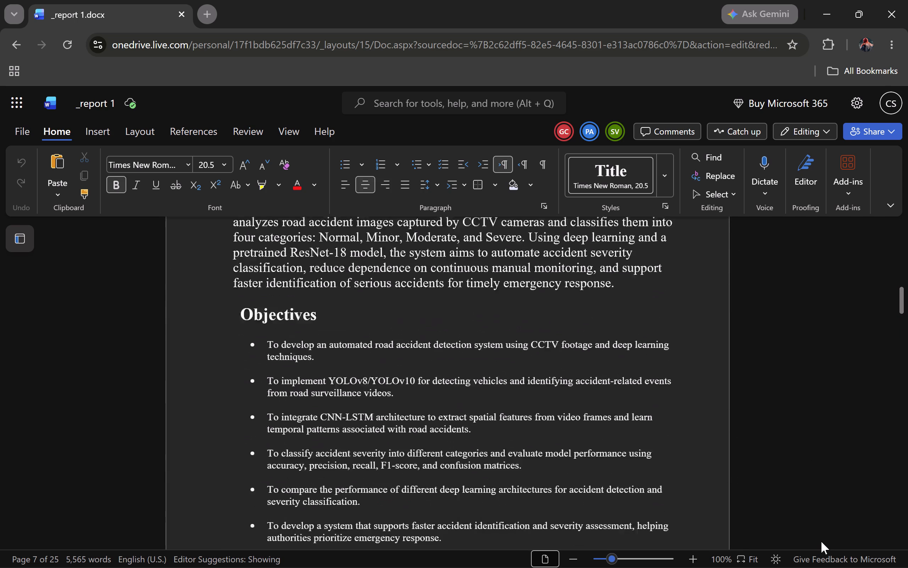
scroll(821, 541, "up", 7)
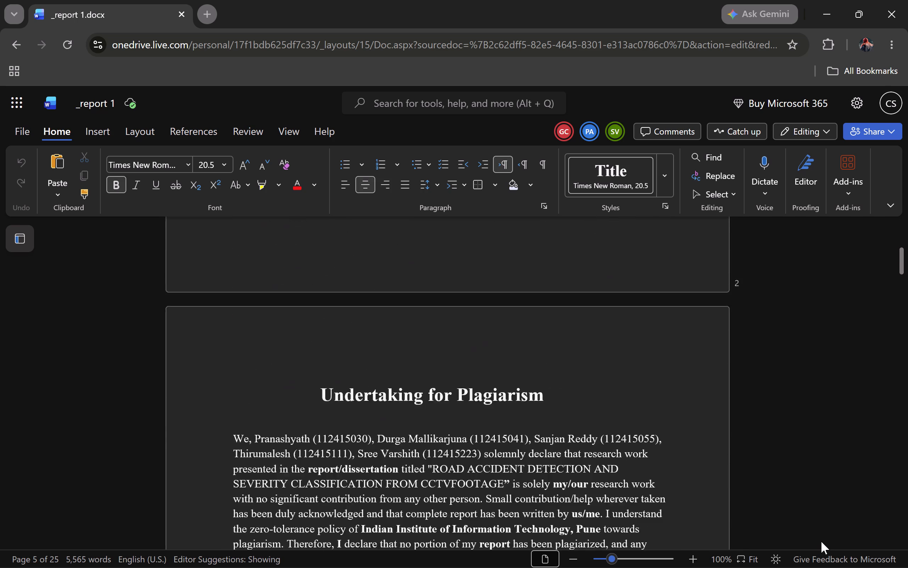
scroll(821, 541, "down", 3)
scroll(821, 541, "up", 6)
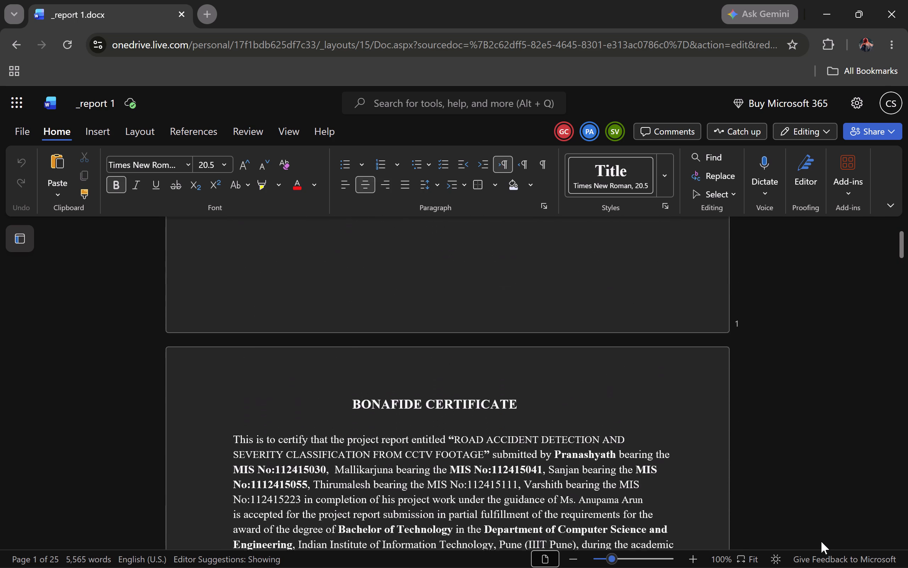
scroll(821, 541, "up", 5)
scroll(821, 541, "down", 1)
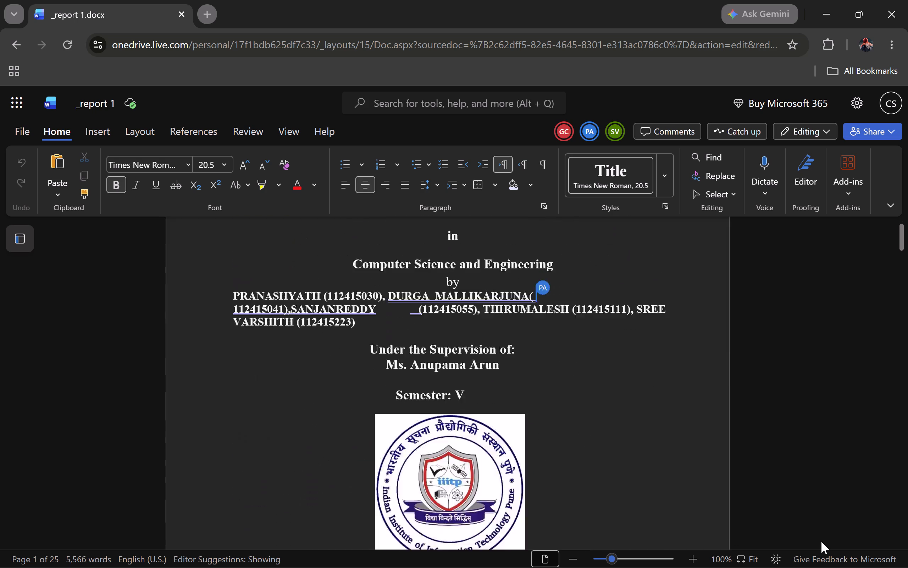
scroll(821, 541, "down", 5)
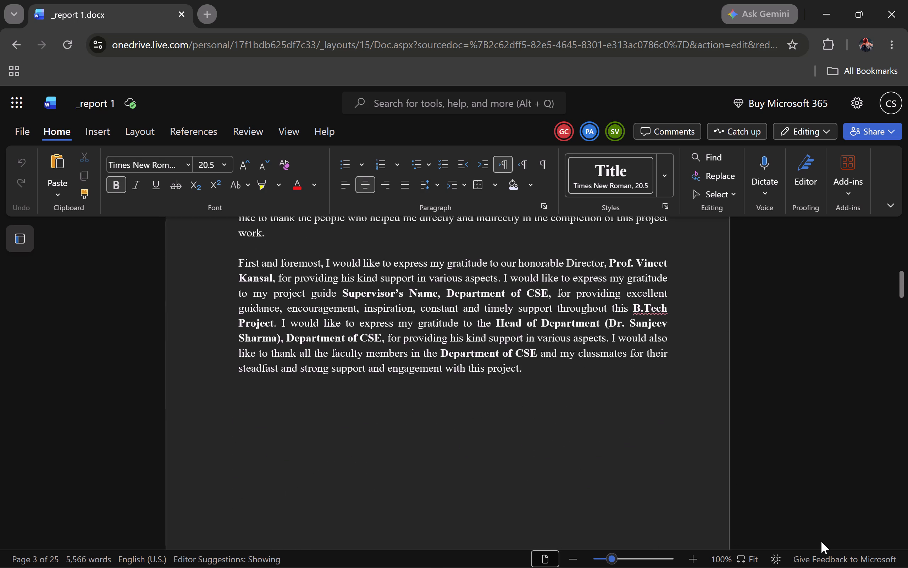
scroll(821, 541, "down", 6)
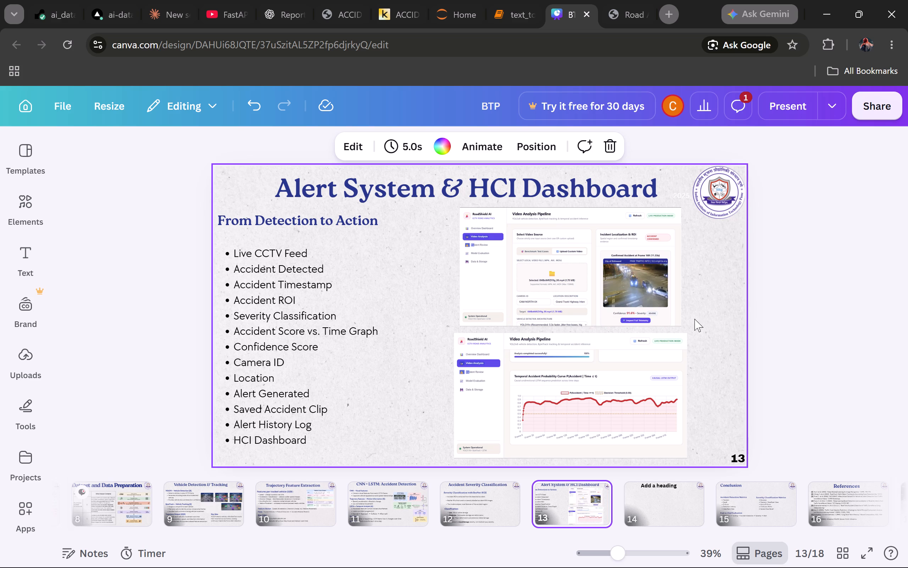
left_click(605, 282)
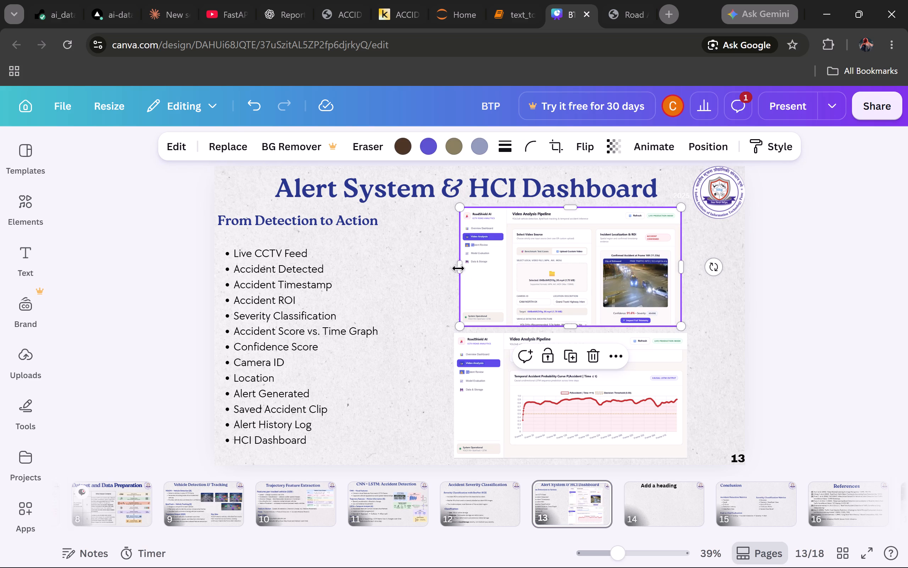
left_click_drag(460, 265, 456, 265)
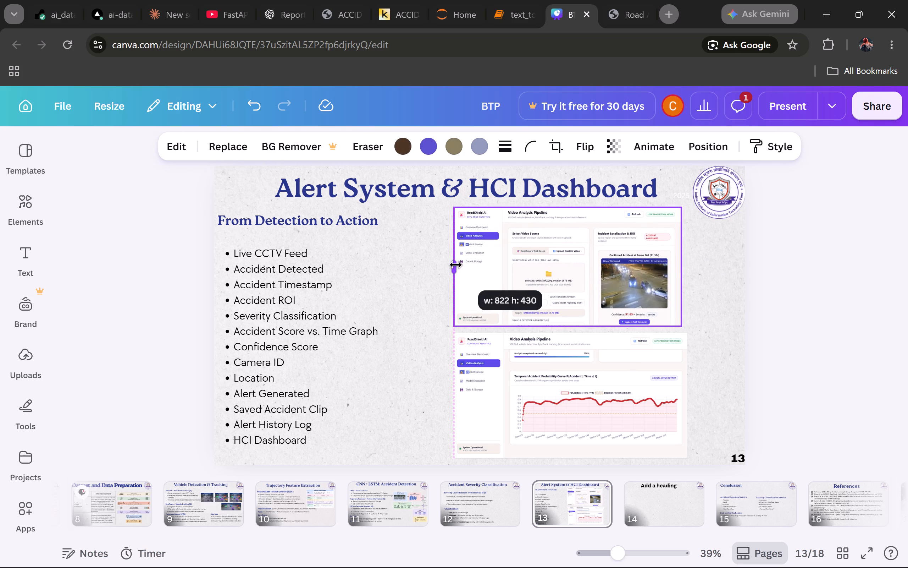
left_click_drag(456, 265, 456, 267)
left_click(436, 288)
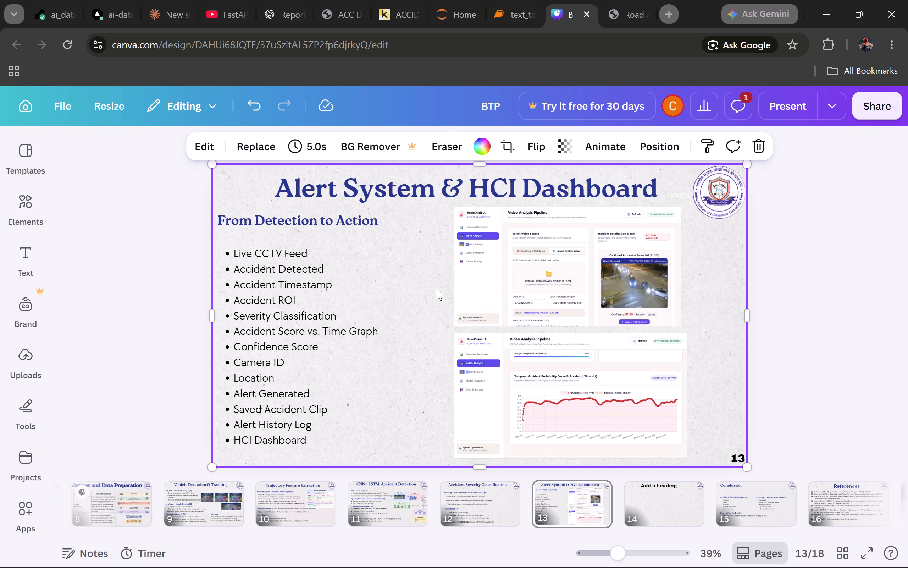
Check the contents of the Accident Severity Classification slide.
left_click(489, 504)
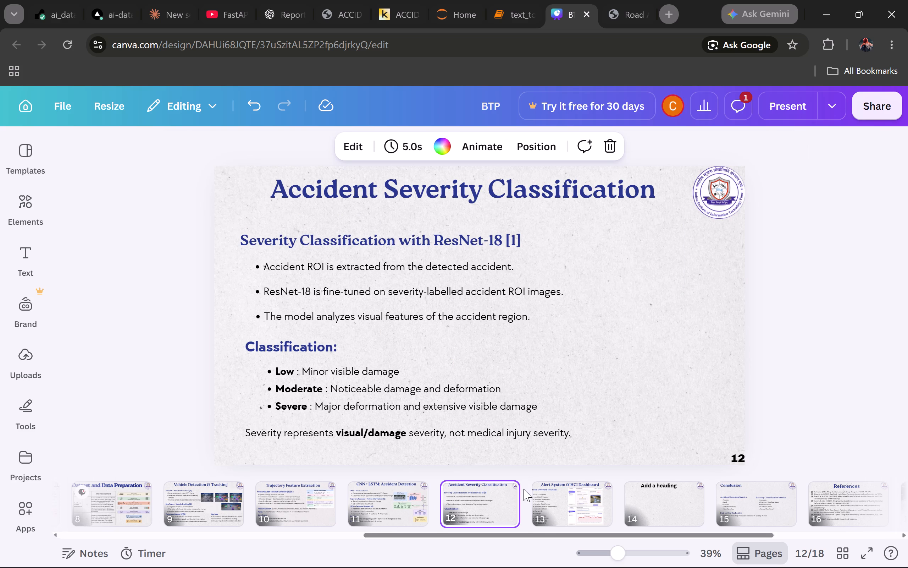
On the Alert System & HCI Dashboard slide, widen the upper screenshot to about 843, aligning its right edge with the lower one.
left_click(559, 488)
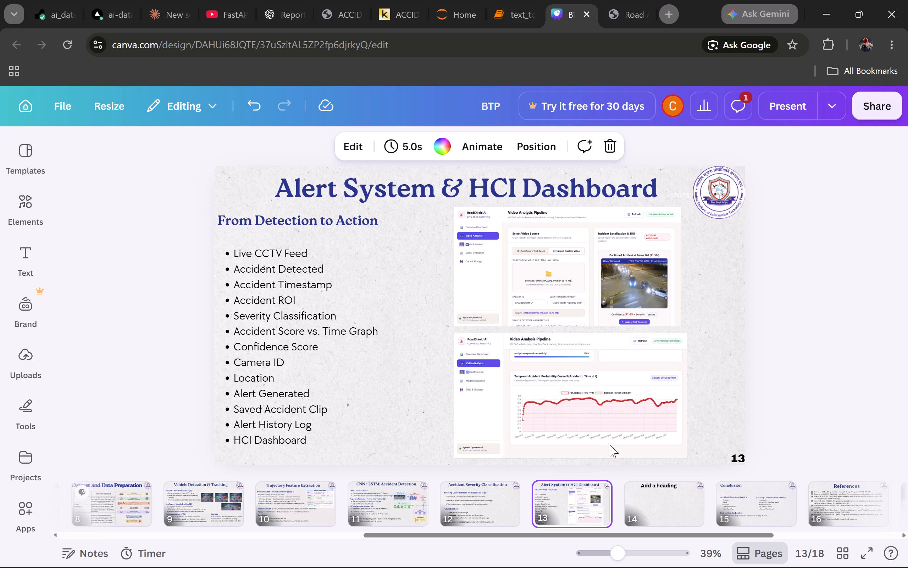
left_click(624, 288)
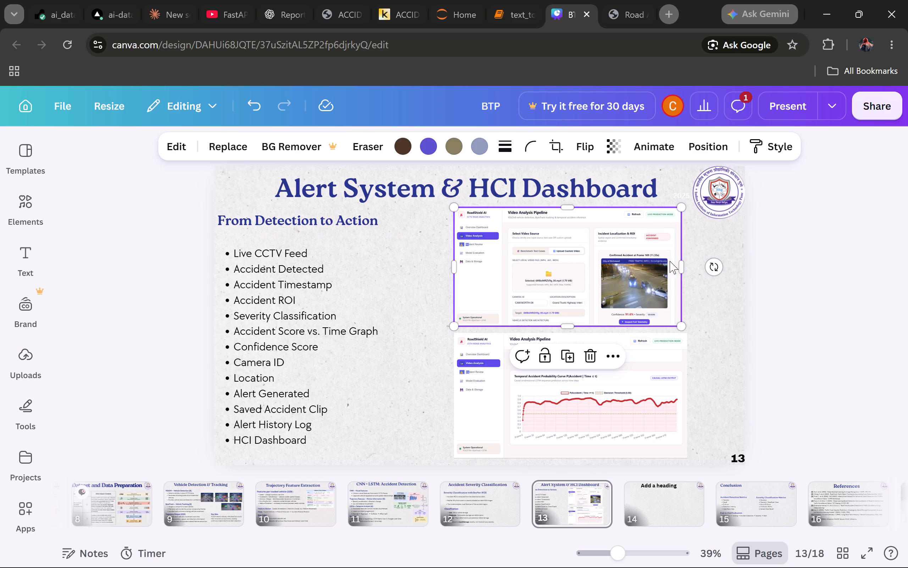
left_click_drag(676, 262, 684, 264)
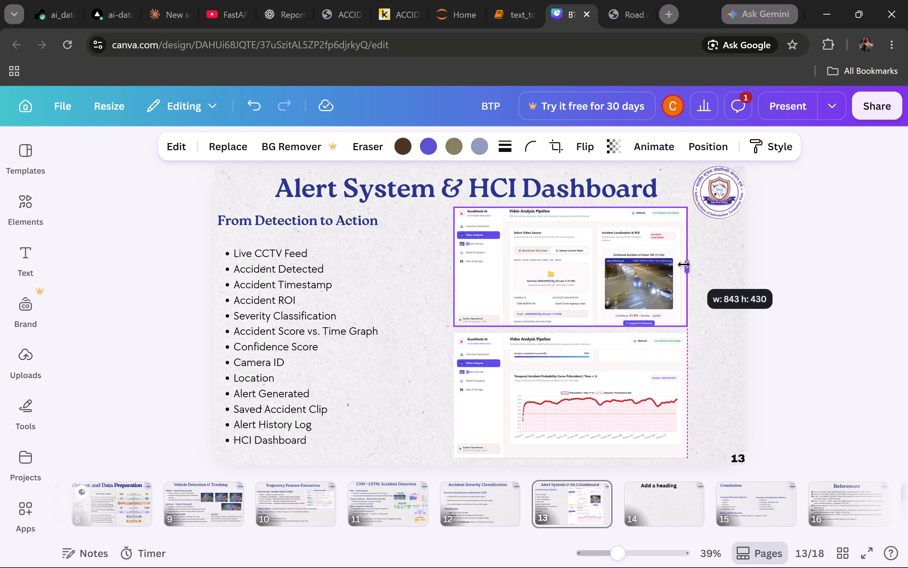
Fine-tune the upper screenshot's width at about 843 on the Alert System & HCI Dashboard slide, keeping its right edge aligned with the lower screenshot.
left_click_drag(684, 264, 683, 266)
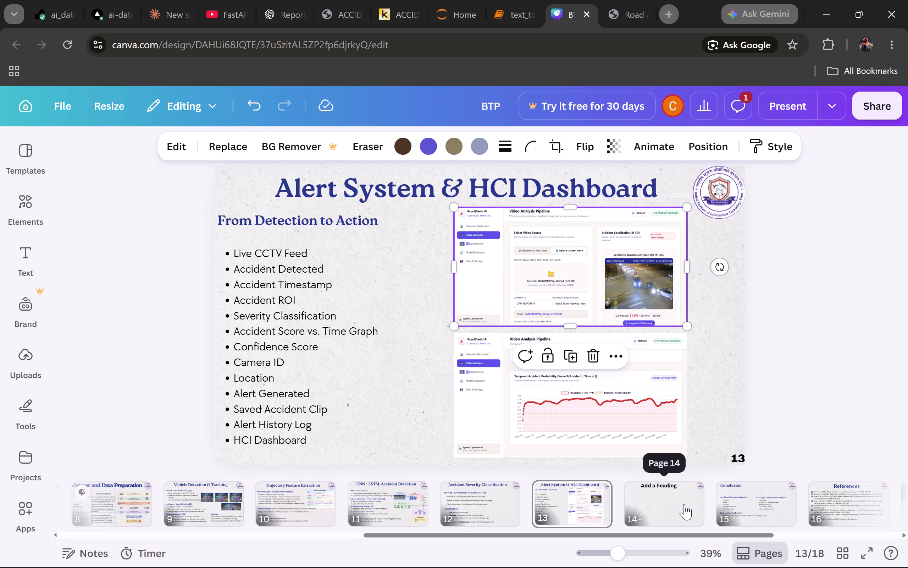
On slide 14, open the "Add a heading" placeholder text for editing.
left_click(684, 504)
left_click(503, 189)
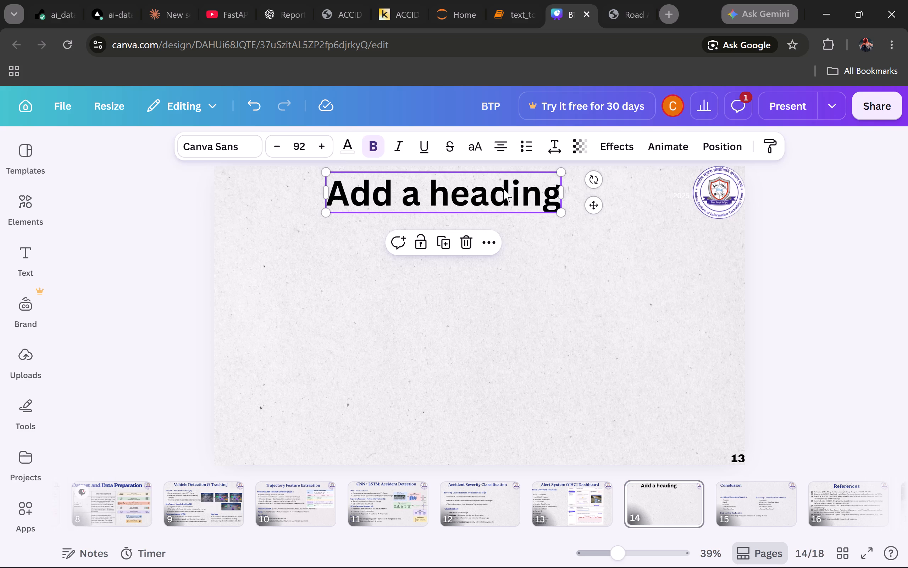
left_click(503, 189)
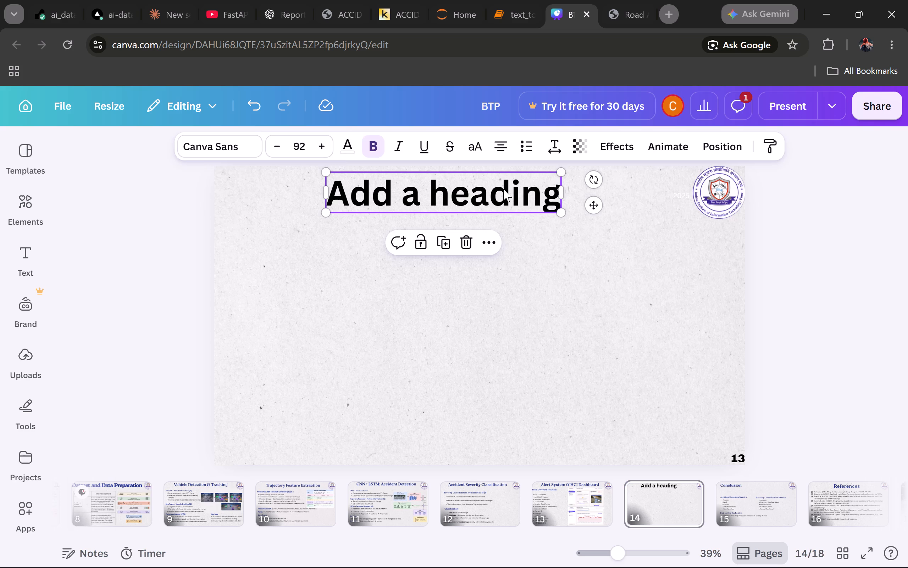
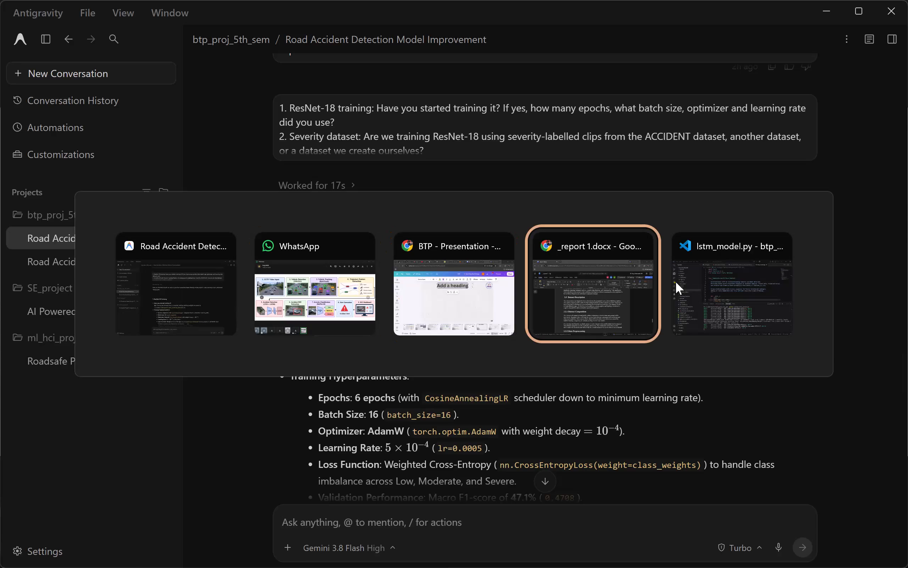
Switch to the _report 1 document and examine the 3.3.1 Dataset Composition and 3.3.2 Data Preprocessing sections.
scroll(565, 310, "down", 4, "alt")
scroll(565, 310, "up", 2, "alt")
scroll(565, 310, "down", 1, "alt")
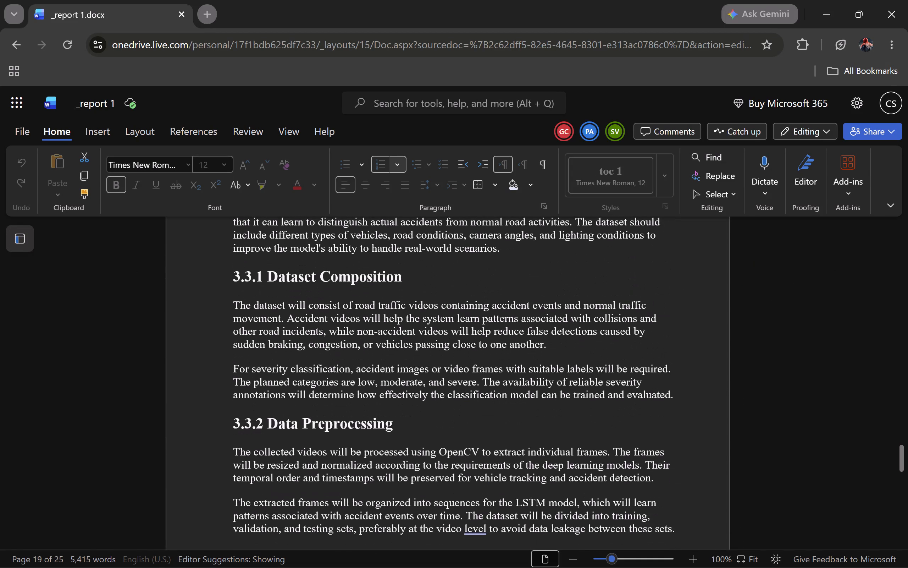
left_click(681, 340, "alt")
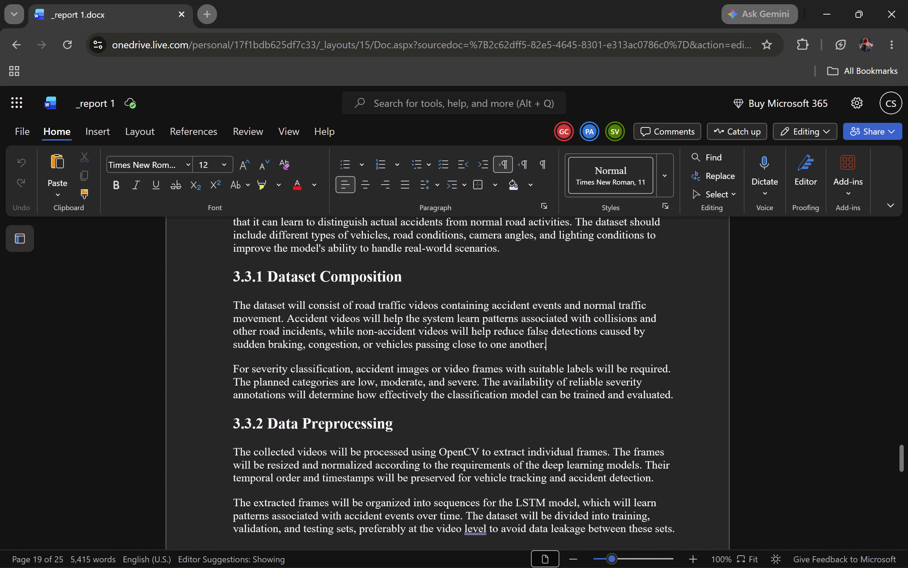
left_click(681, 340, "alt")
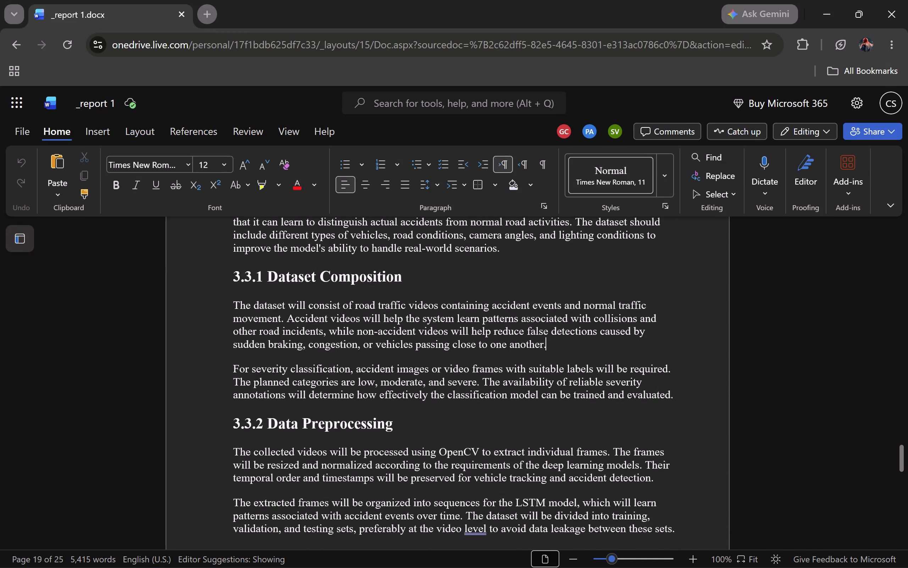